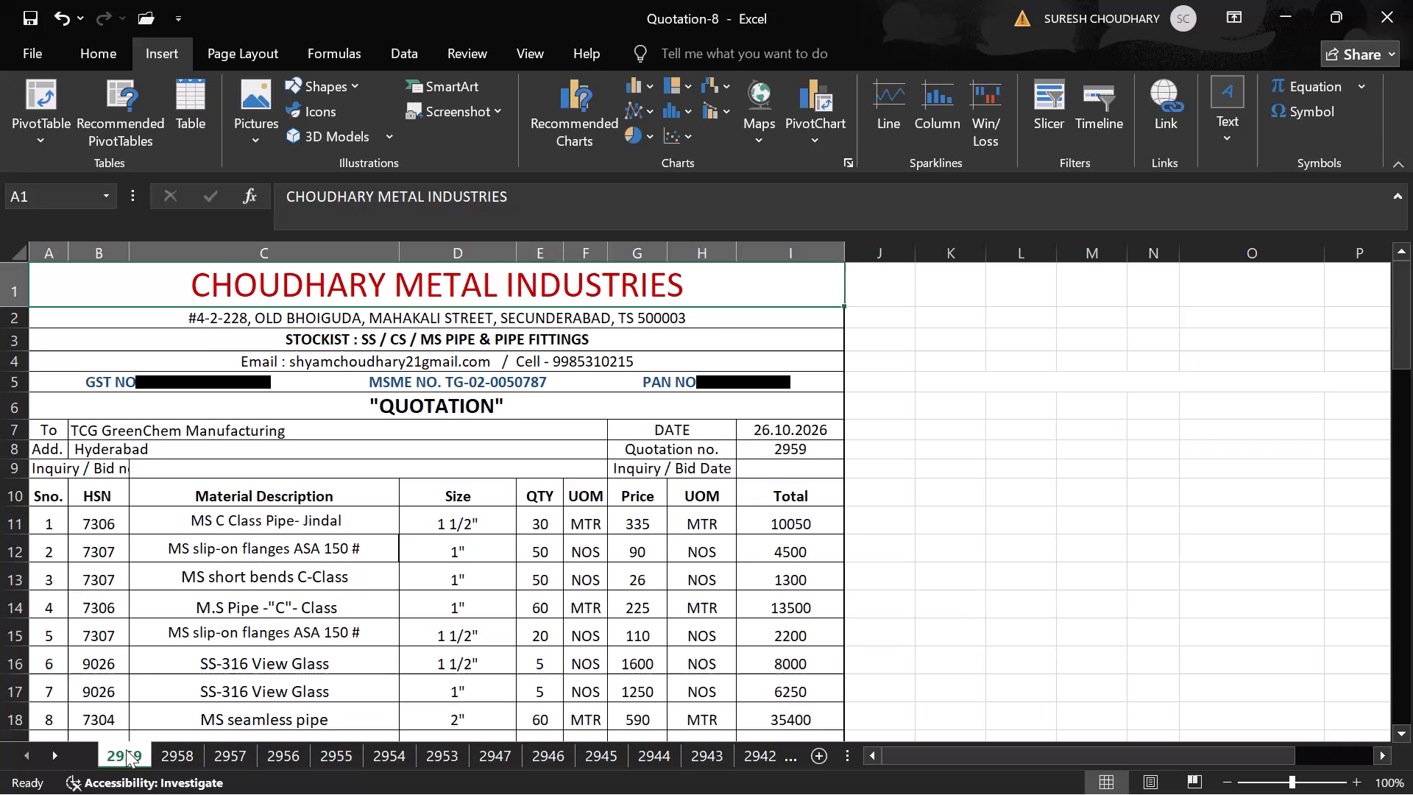
# Create a copy of sheet 2959 in the same workbook, placed before sheet 2958.
pyautogui.rightClick(116, 748)
pyautogui.rightClick(116, 748)
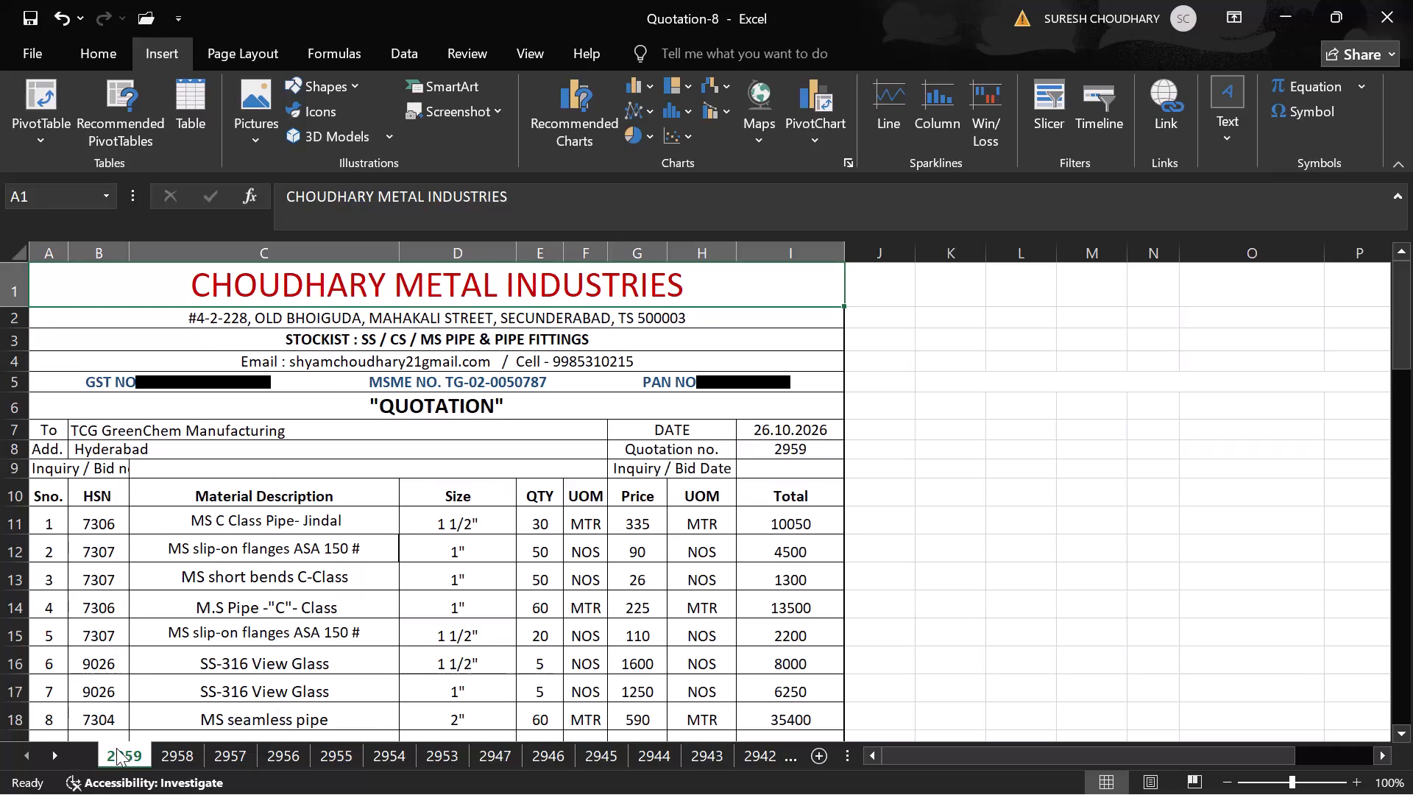
pyautogui.rightClick(130, 750)
pyautogui.rightClick(130, 750)
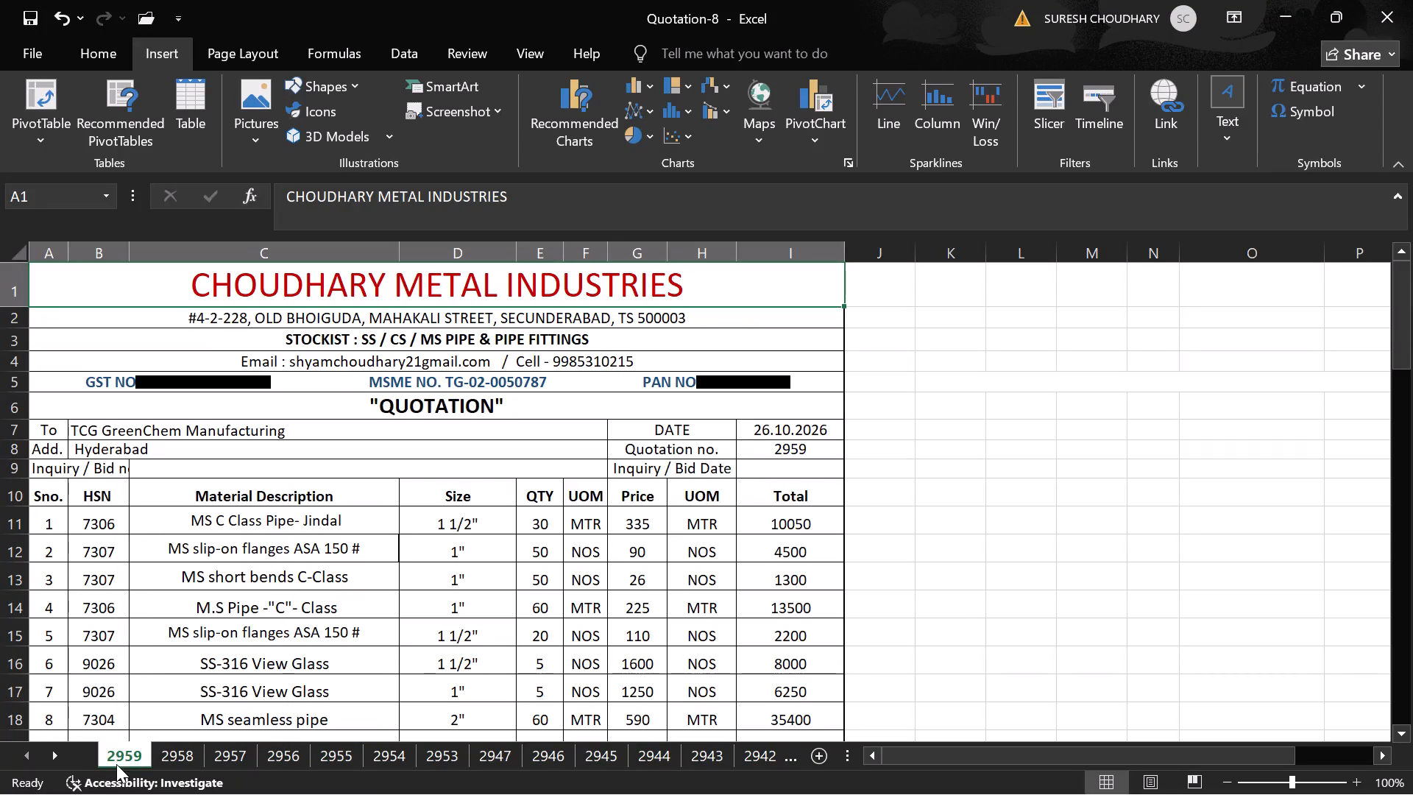
pyautogui.rightClick(116, 757)
pyautogui.doubleClick(185, 582)
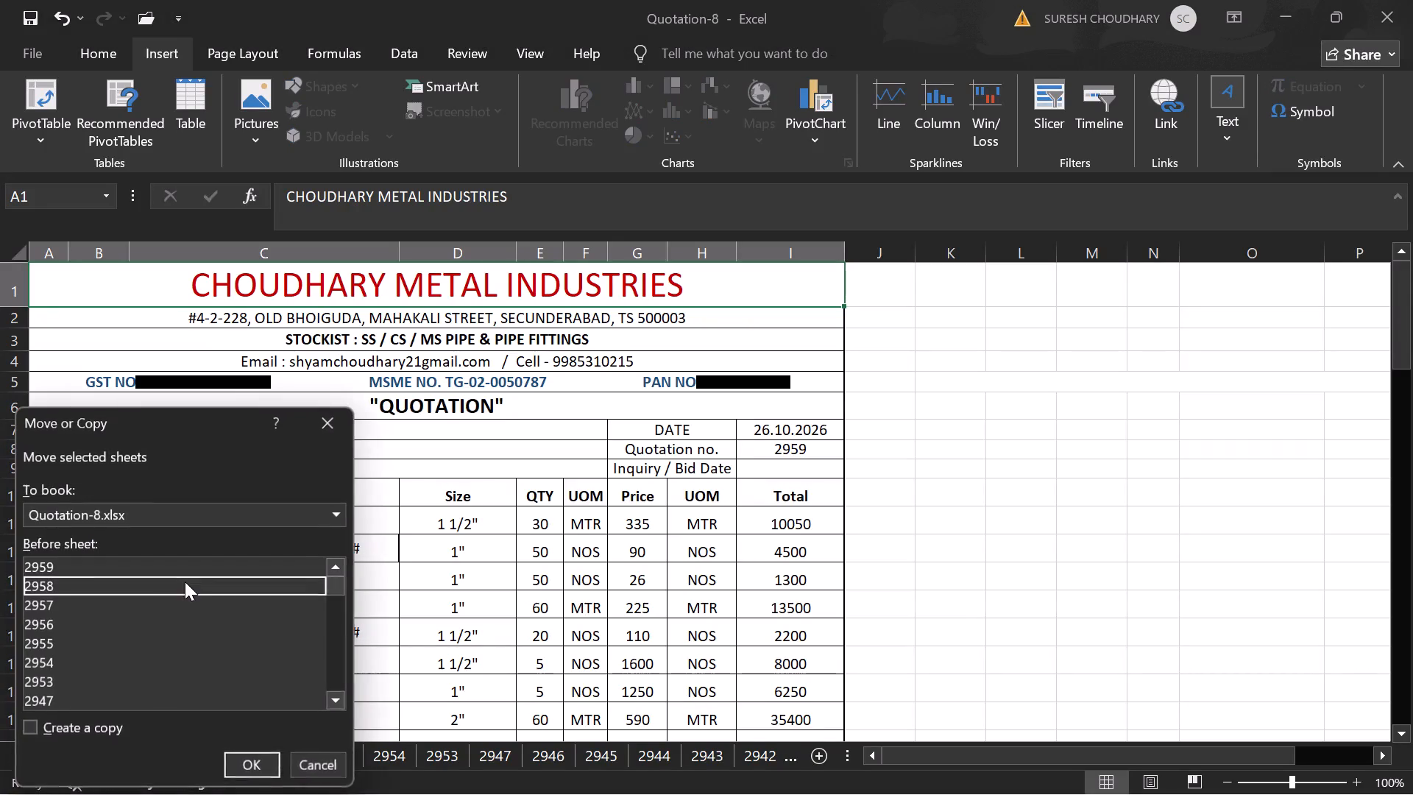
pyautogui.doubleClick(93, 726)
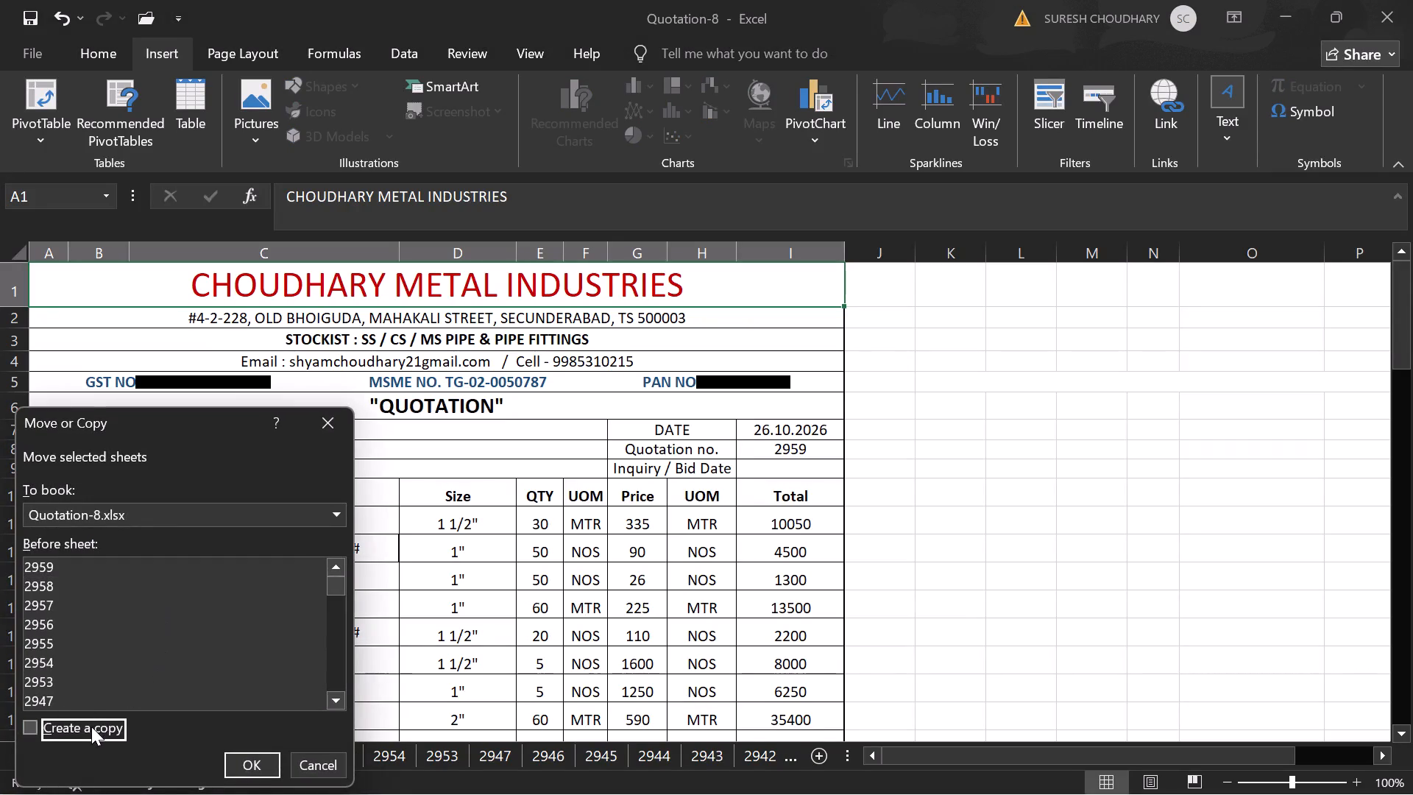
pyautogui.tripleClick(28, 724)
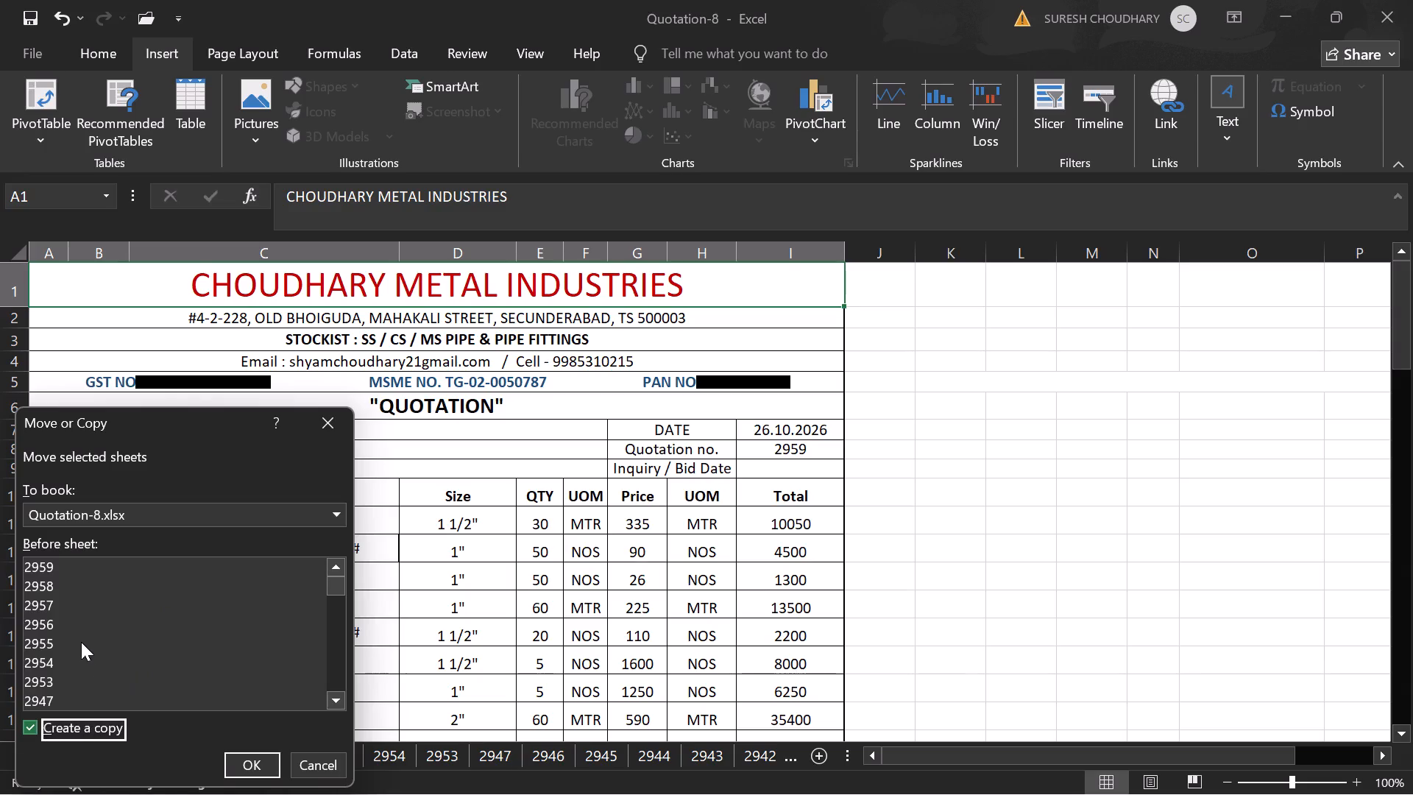
pyautogui.doubleClick(255, 764)
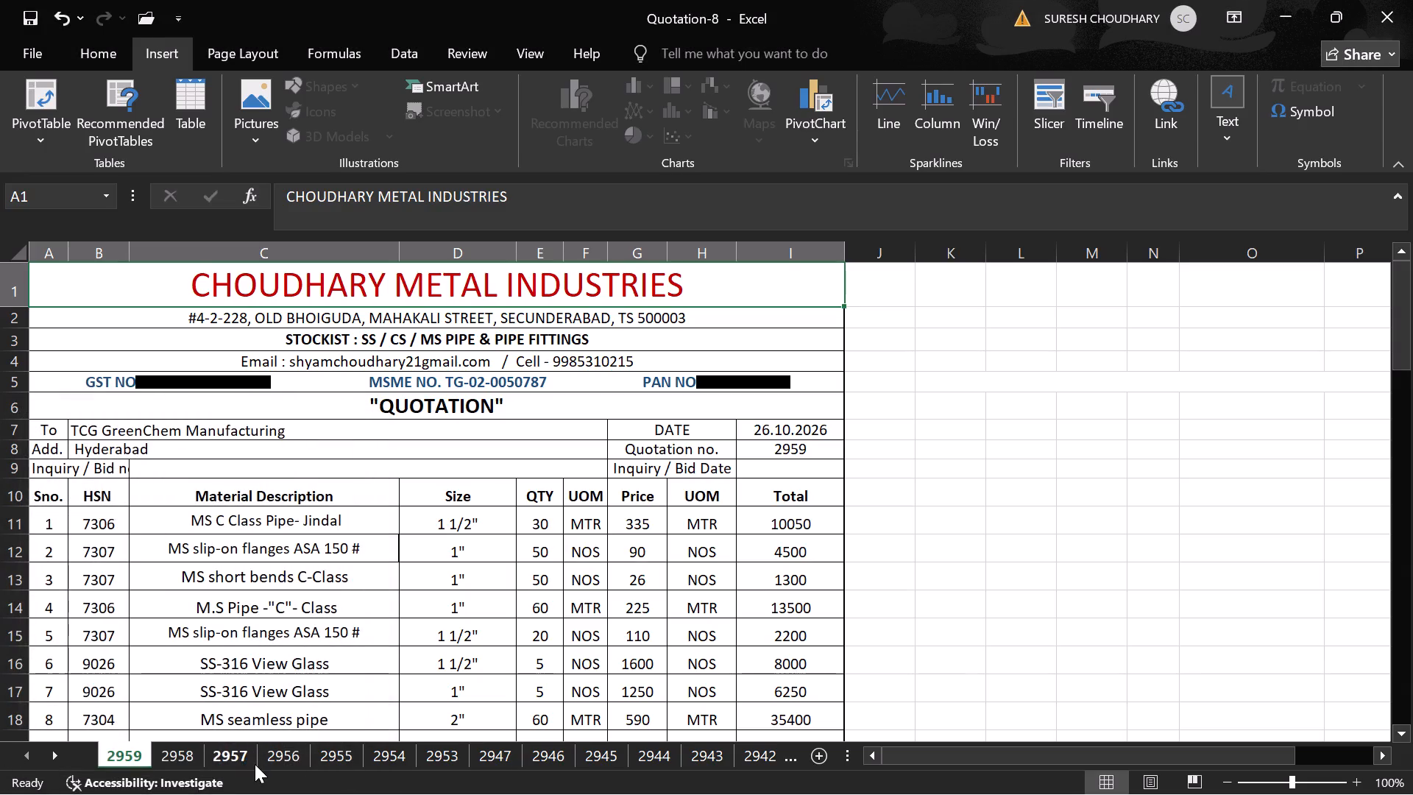
# Move the copied sheet ahead of sheet 2959 so it comes first in the workbook.
pyautogui.click(132, 753)
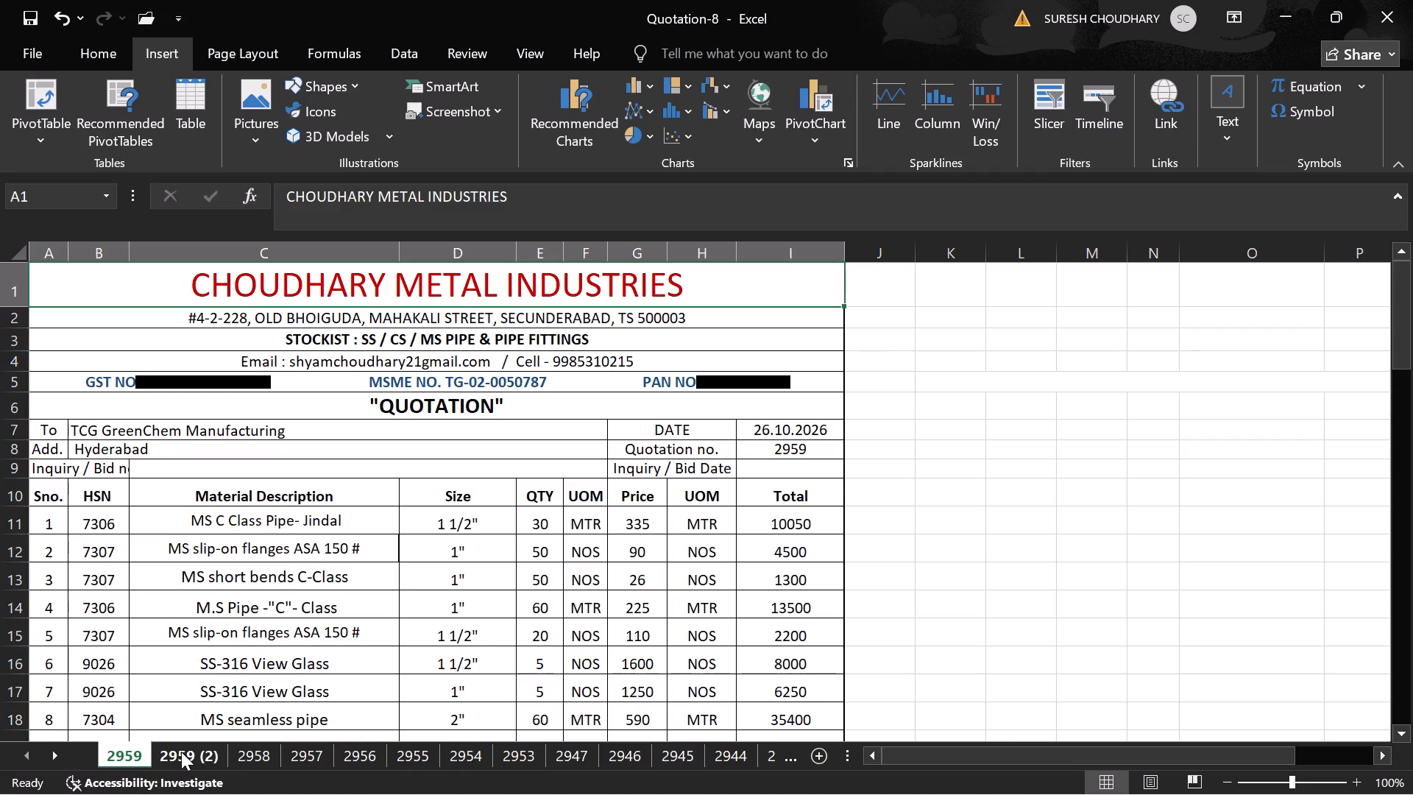
pyautogui.moveTo(180, 752); pyautogui.dragTo(109, 760)
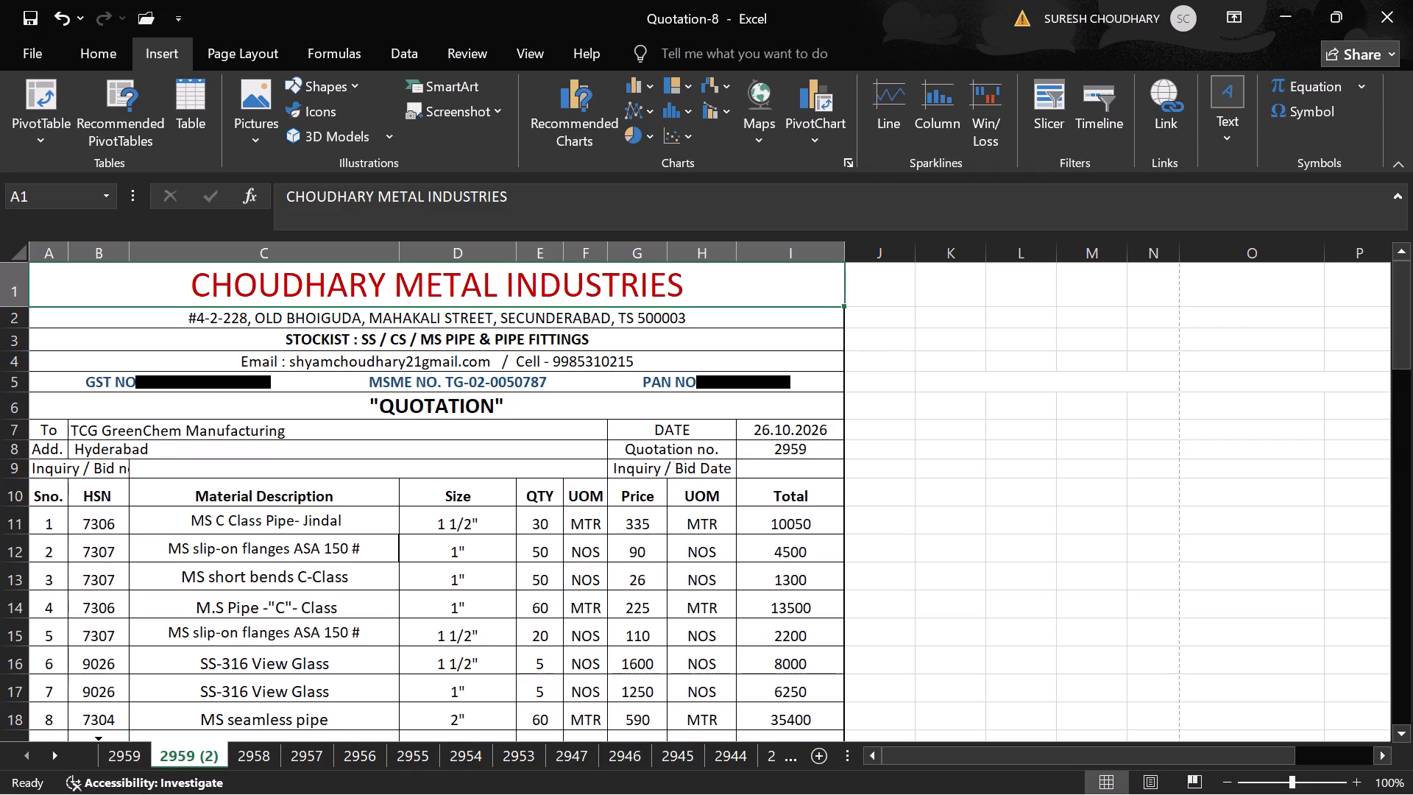
pyautogui.moveTo(109, 760); pyautogui.dragTo(116, 758)
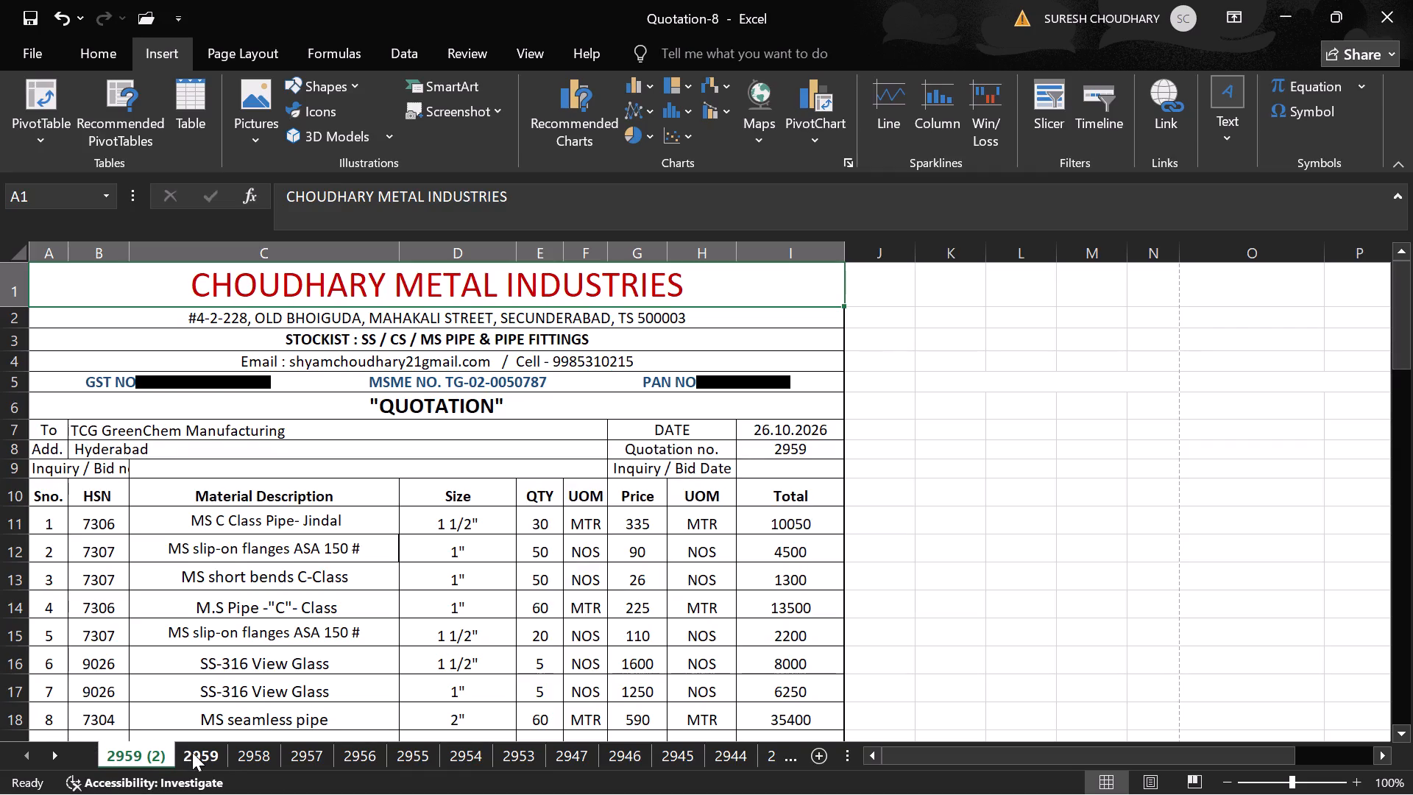
pyautogui.click(192, 752)
# Rename the copied sheet as 2960.
pyautogui.click(131, 759)
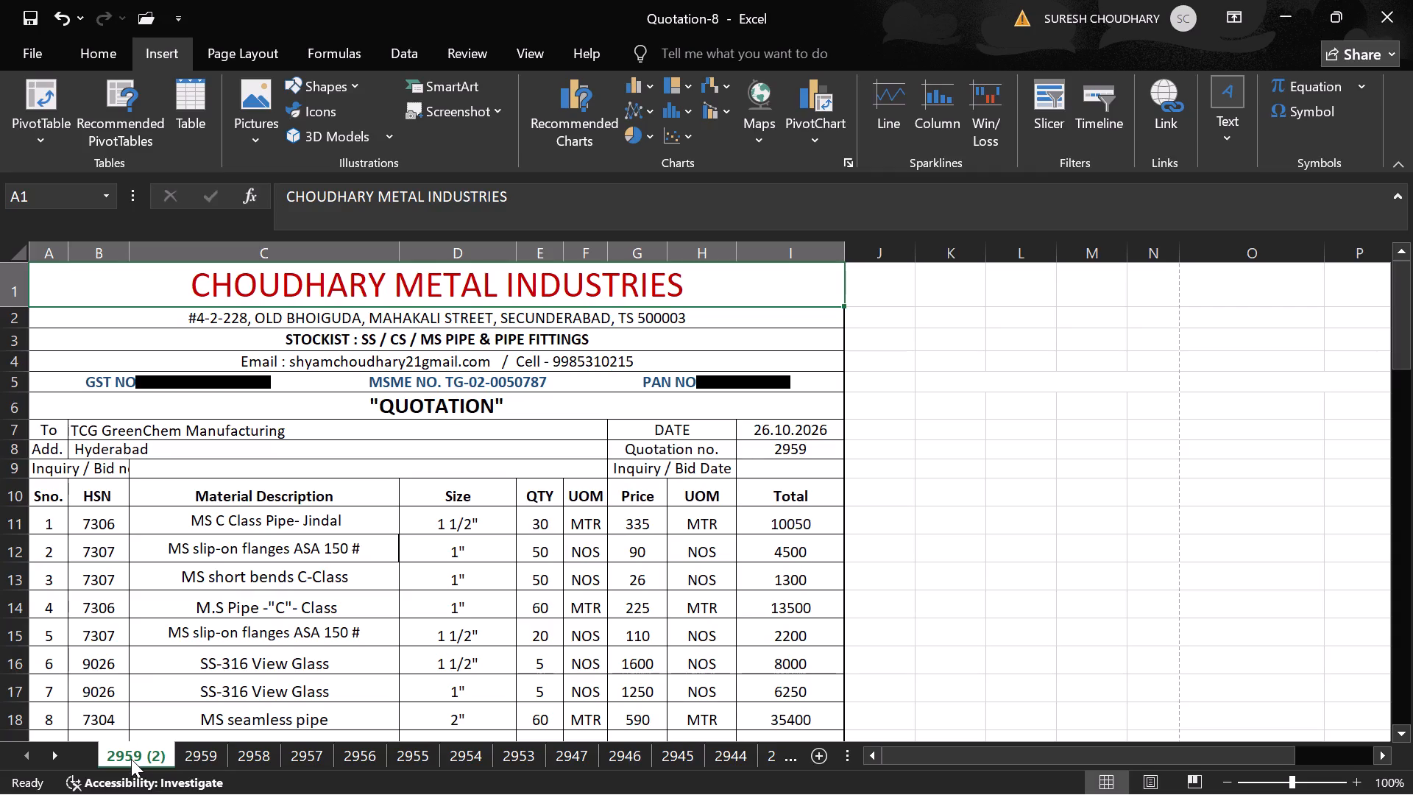
pyautogui.rightClick(131, 759)
pyautogui.rightClick(131, 759)
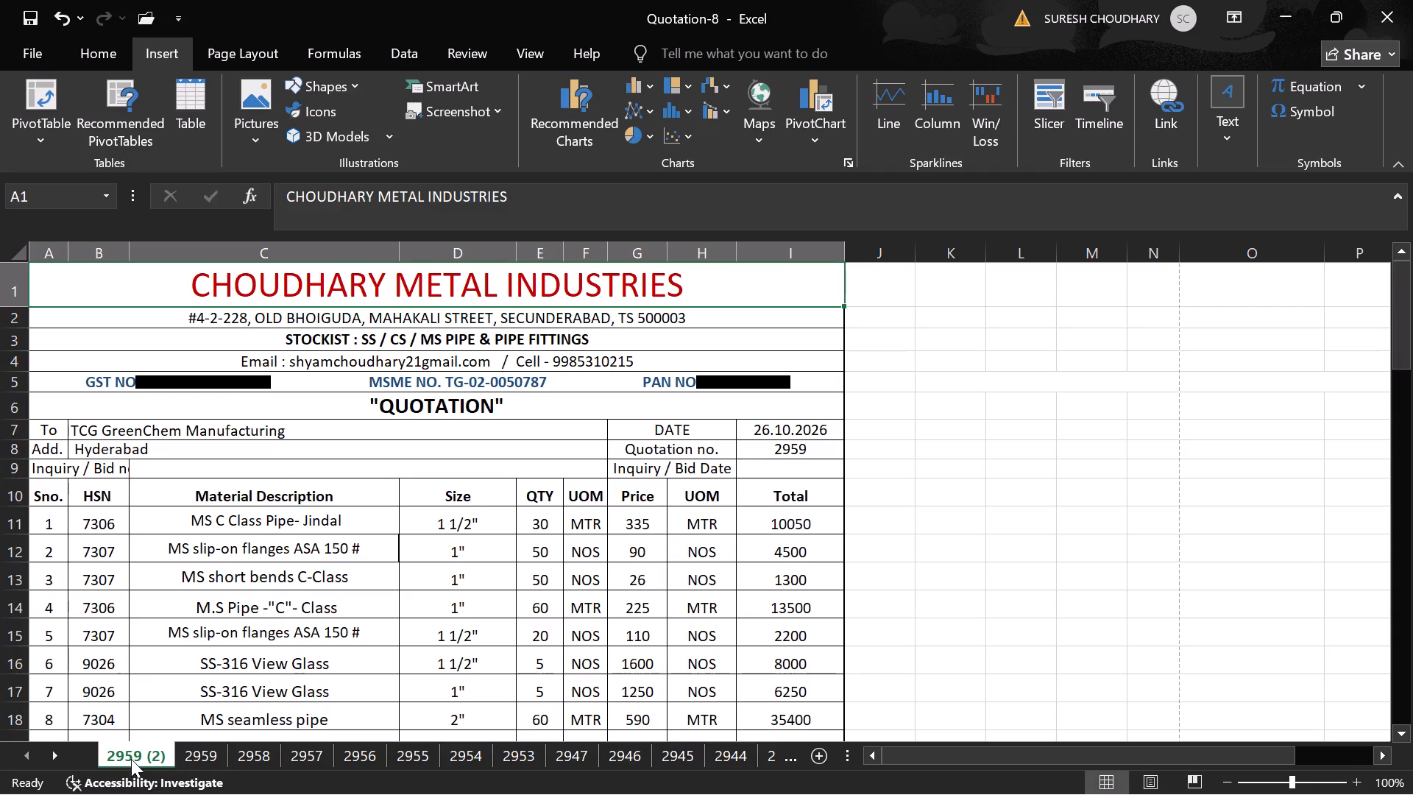
pyautogui.rightClick(131, 759)
pyautogui.click(233, 547)
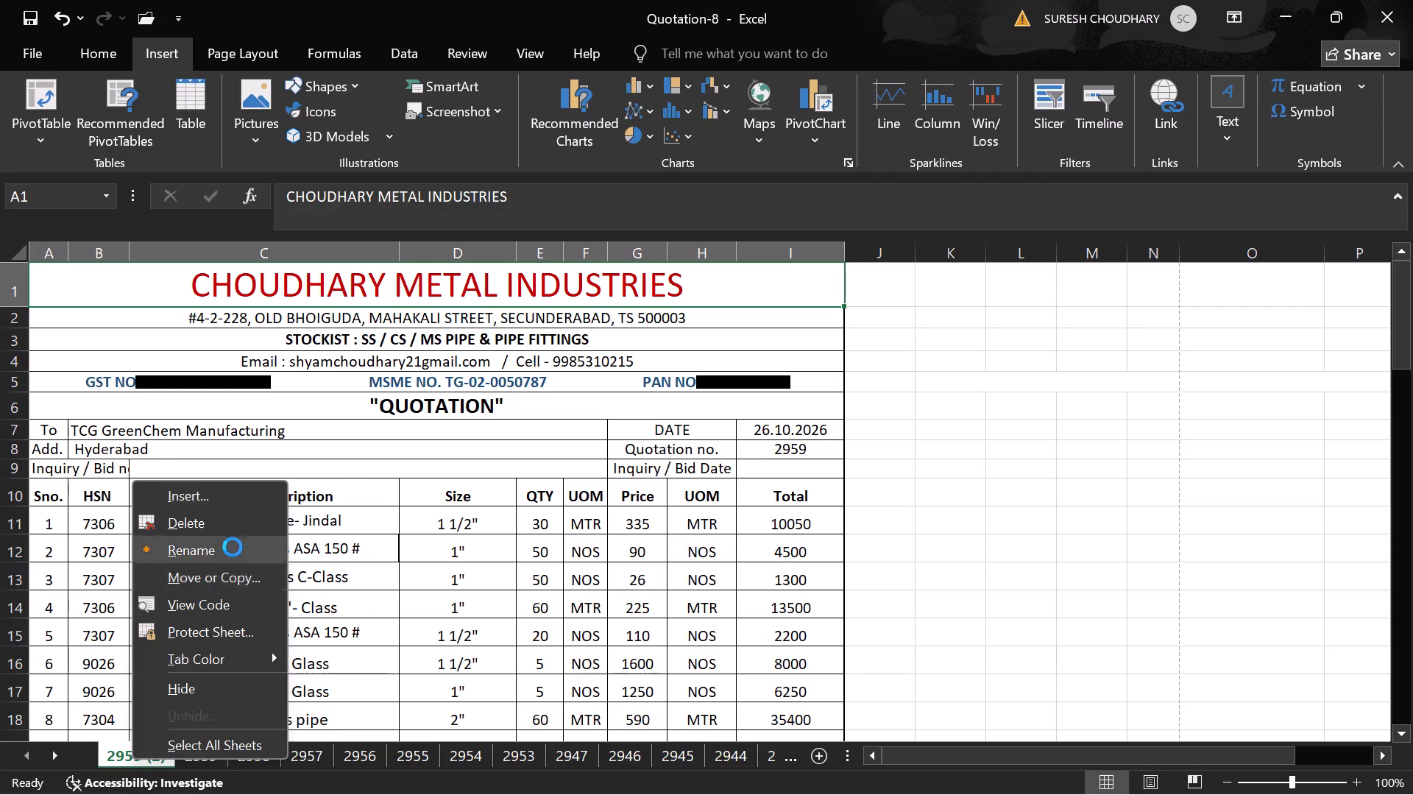
pyautogui.press('2')
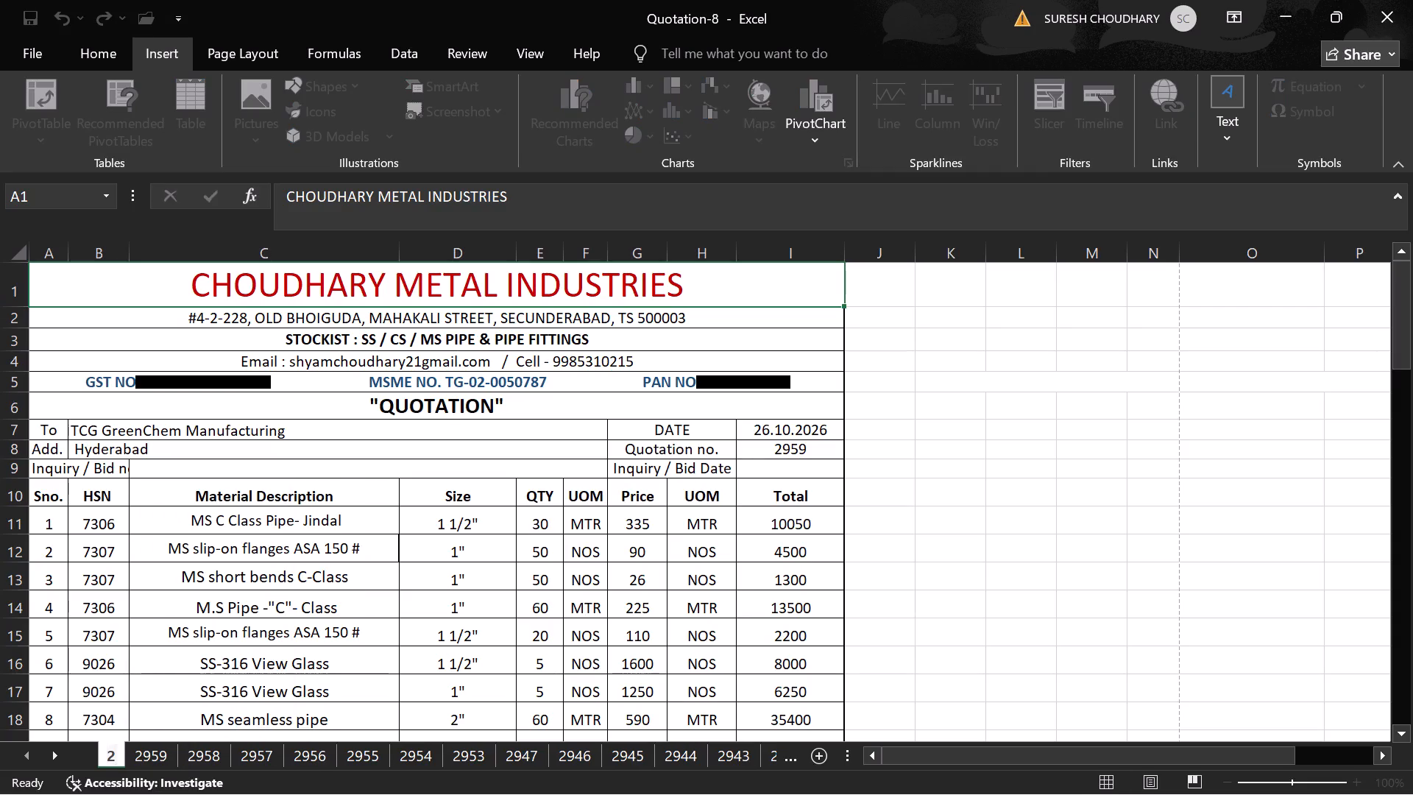
pyautogui.write('960')
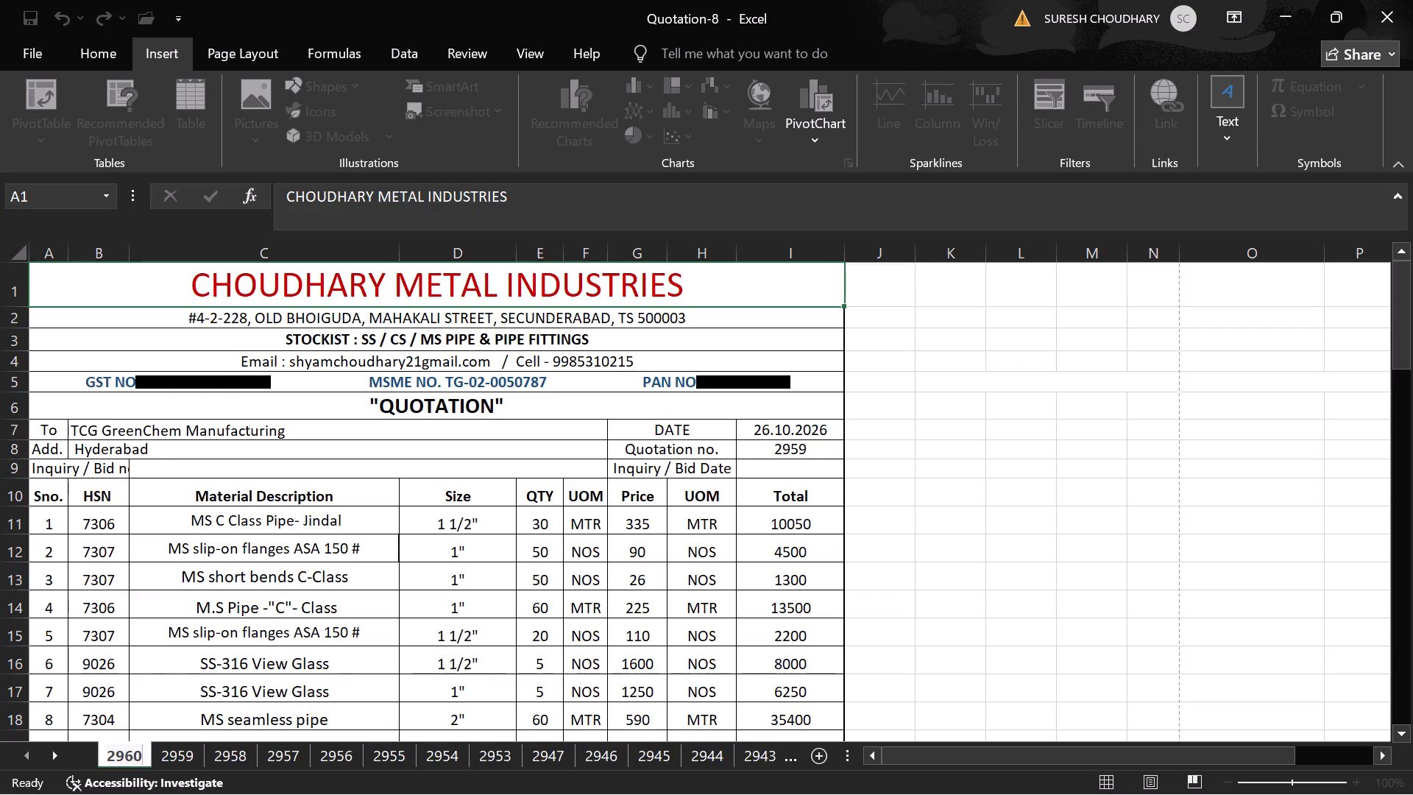
pyautogui.press('Return')
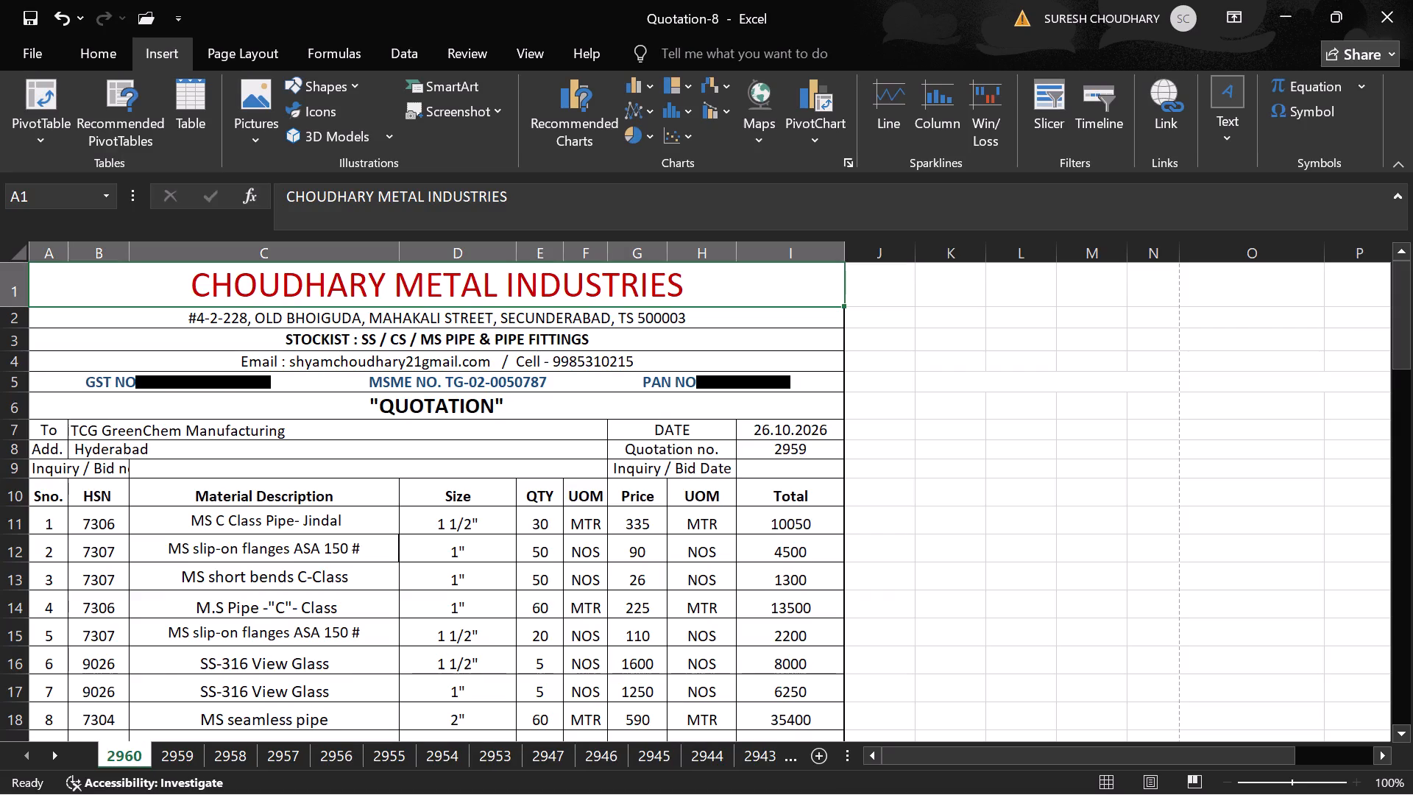
# Set the quotation number in cell I8 to 2960.
pyautogui.click(782, 446)
pyautogui.write('2960')
pyautogui.press('Return')
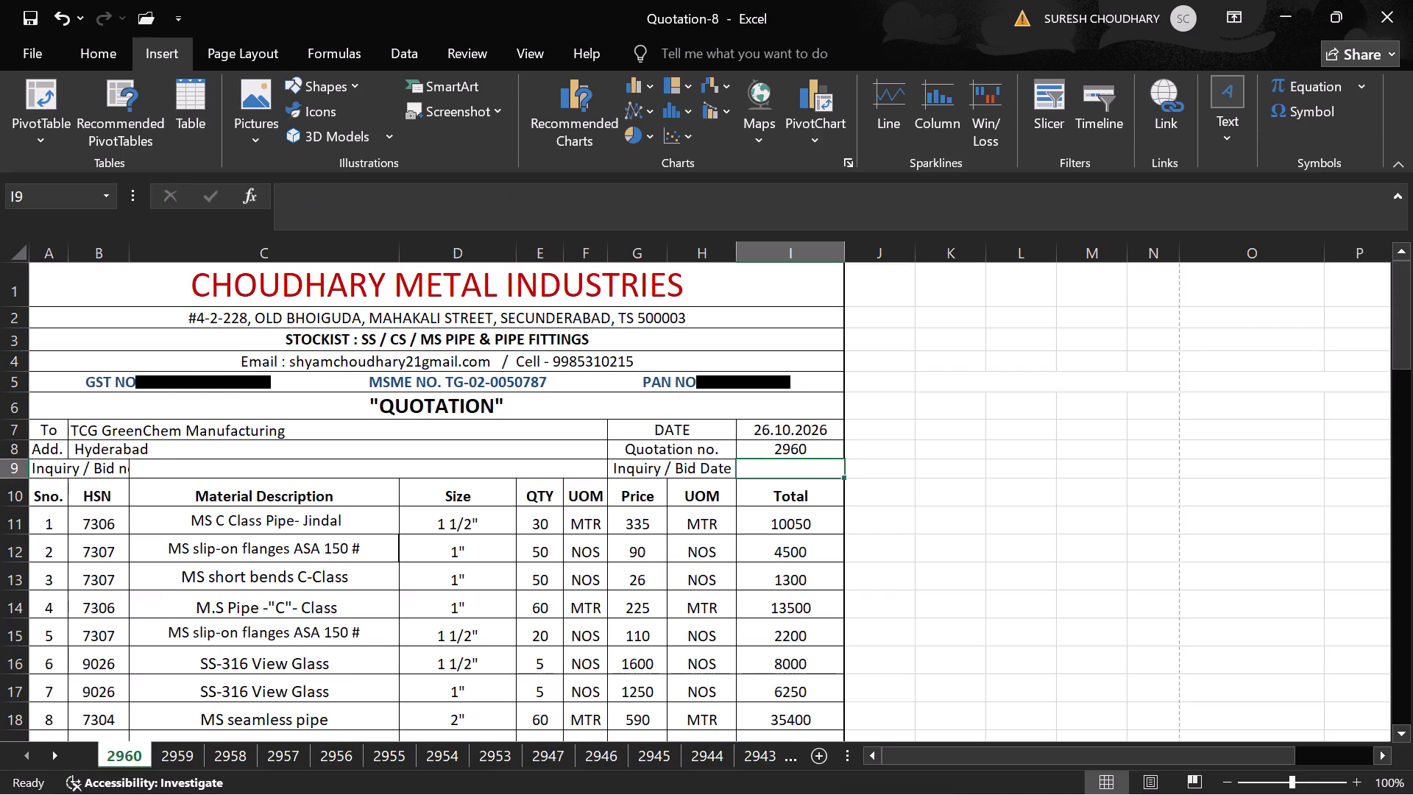
# Clear all item entries from HSN through Total in rows 11 to 25 (B11:I25), keeping the serial numbers.
pyautogui.moveTo(93, 524); pyautogui.dragTo(270, 676)
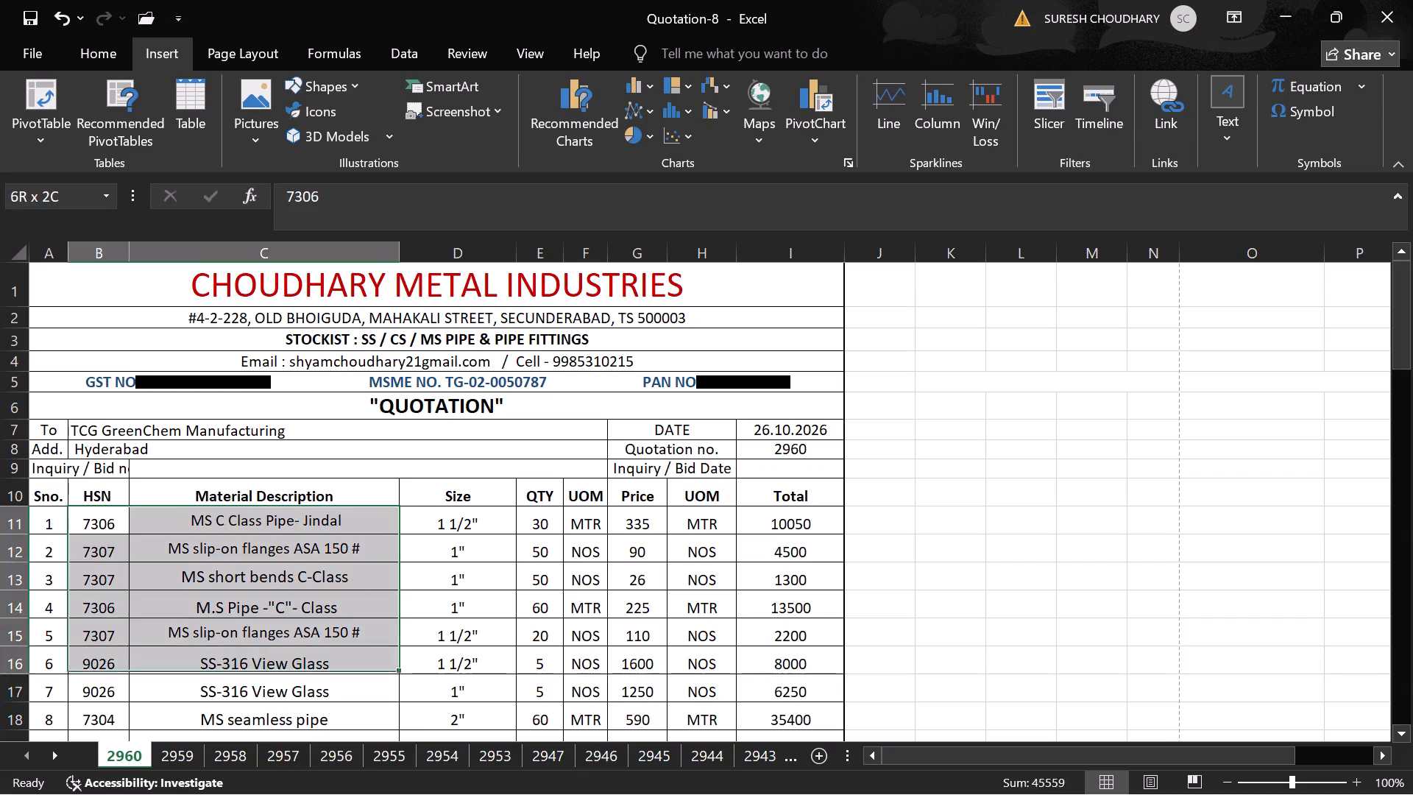
pyautogui.moveTo(270, 676); pyautogui.dragTo(364, 679)
pyautogui.moveTo(492, 682); pyautogui.dragTo(632, 617)
pyautogui.moveTo(104, 507); pyautogui.dragTo(268, 520)
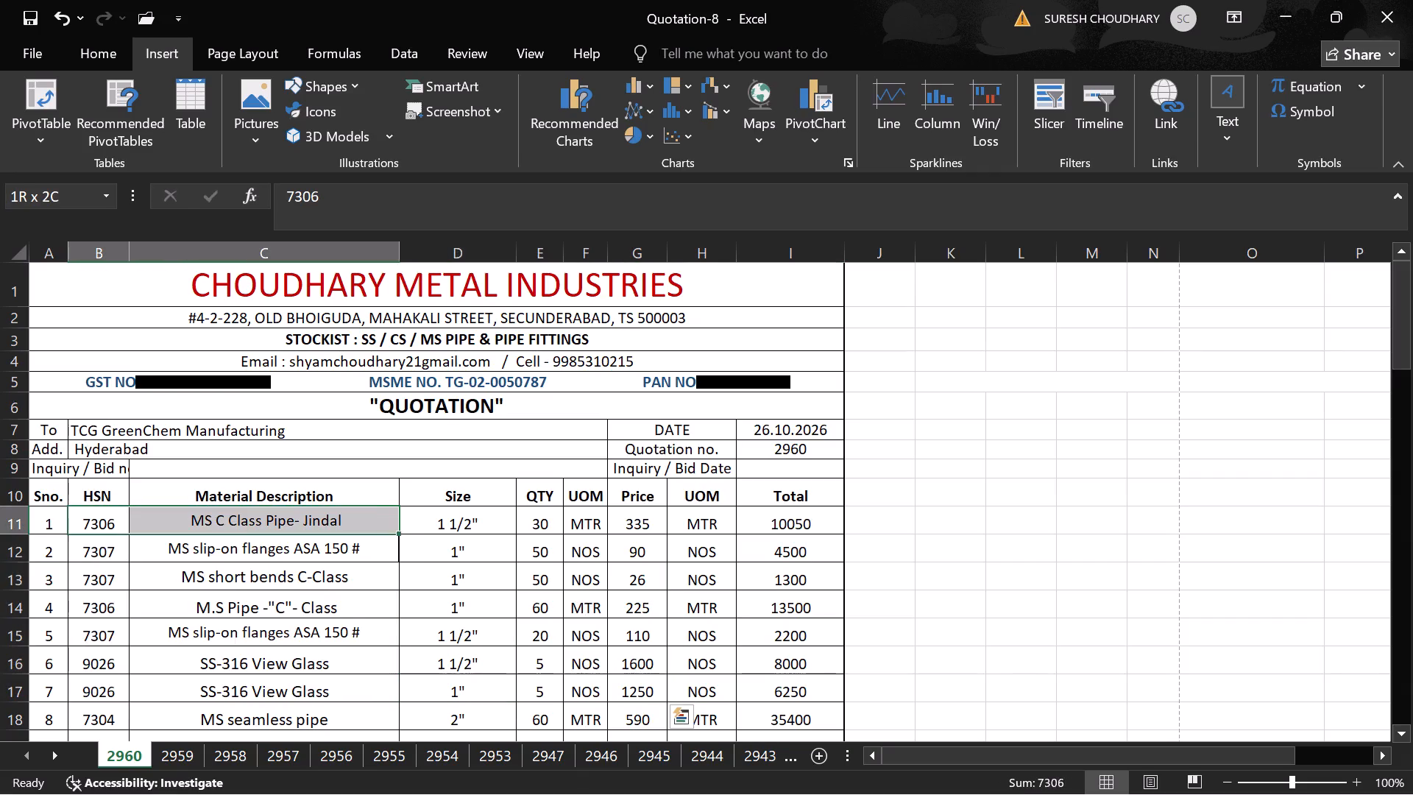
pyautogui.moveTo(268, 520); pyautogui.dragTo(734, 765)
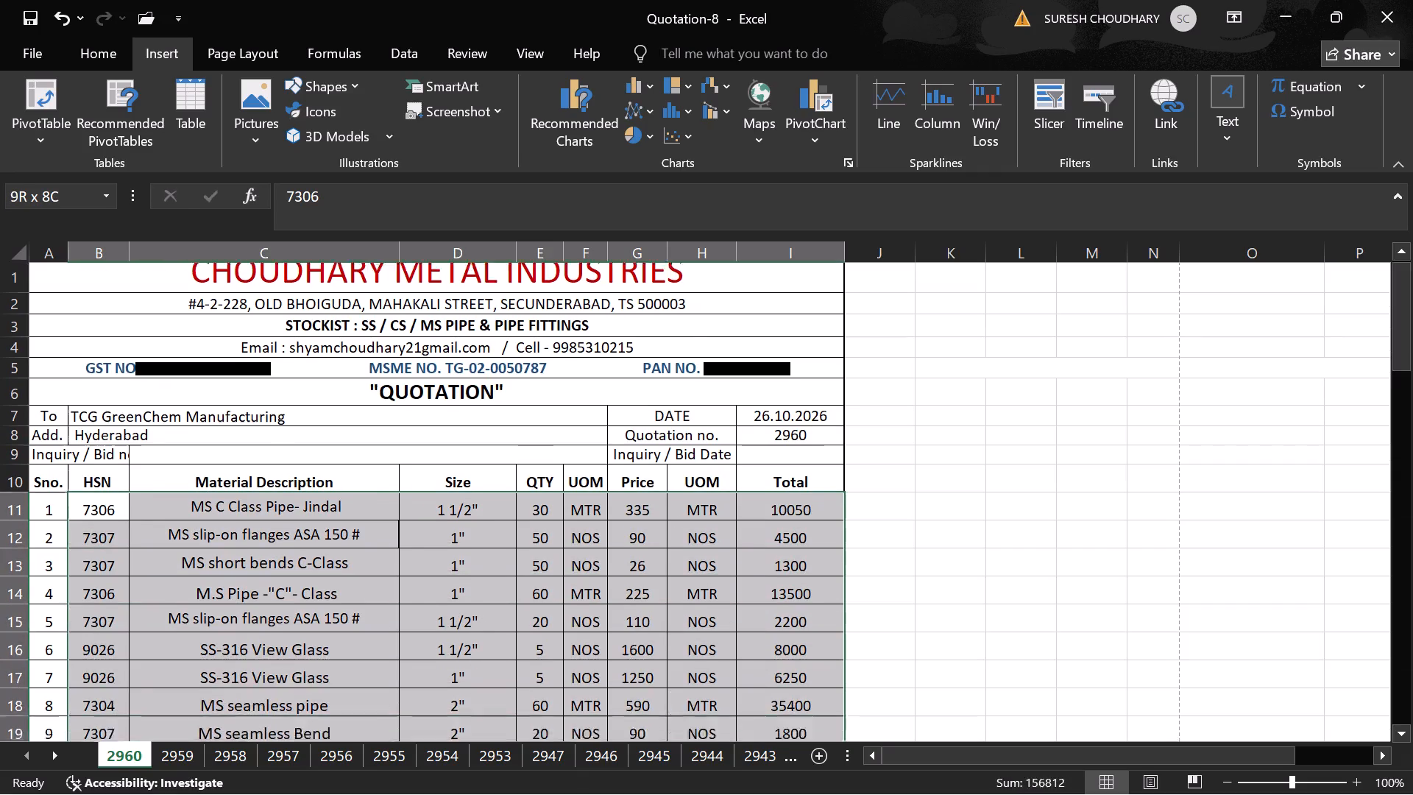
pyautogui.moveTo(734, 765); pyautogui.dragTo(754, 599)
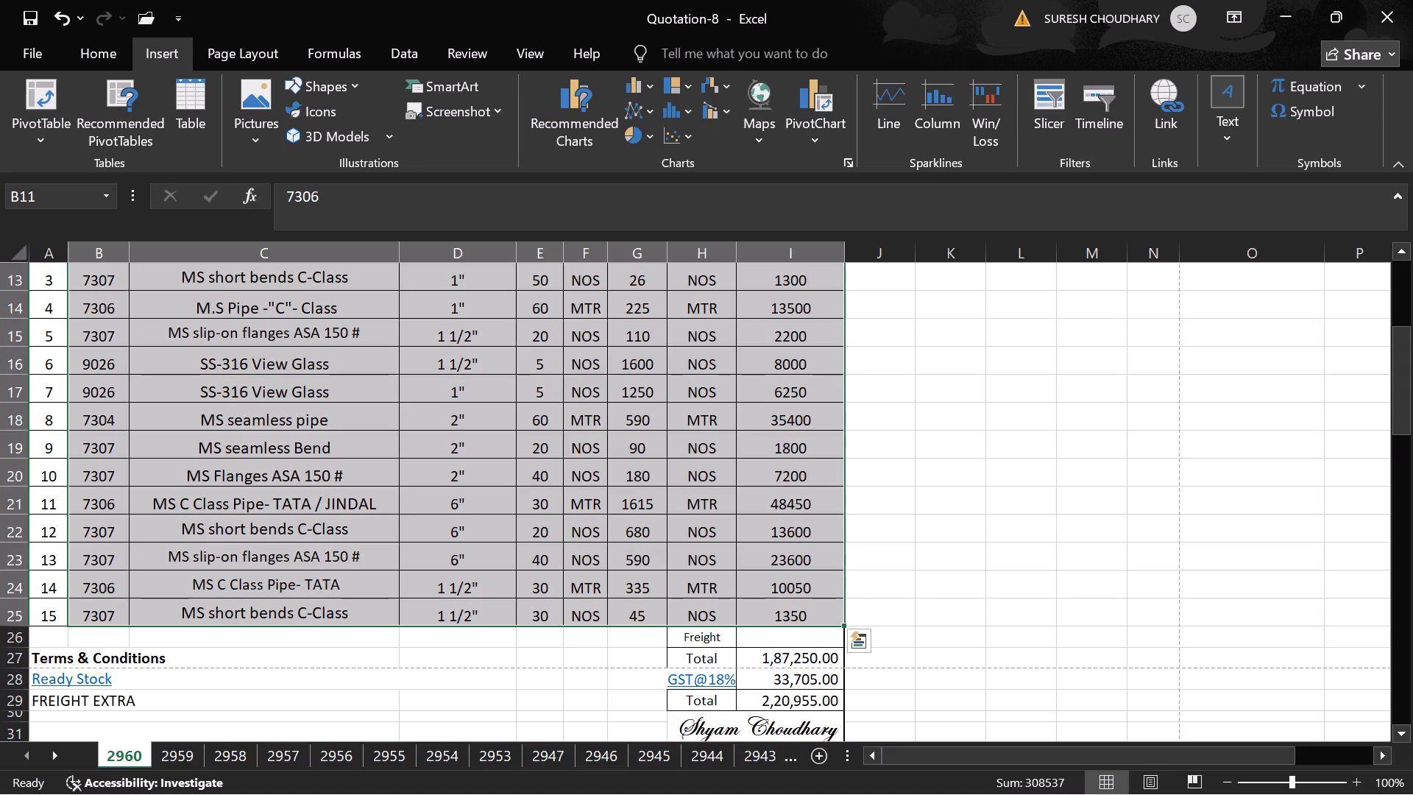
pyautogui.press('Delete')
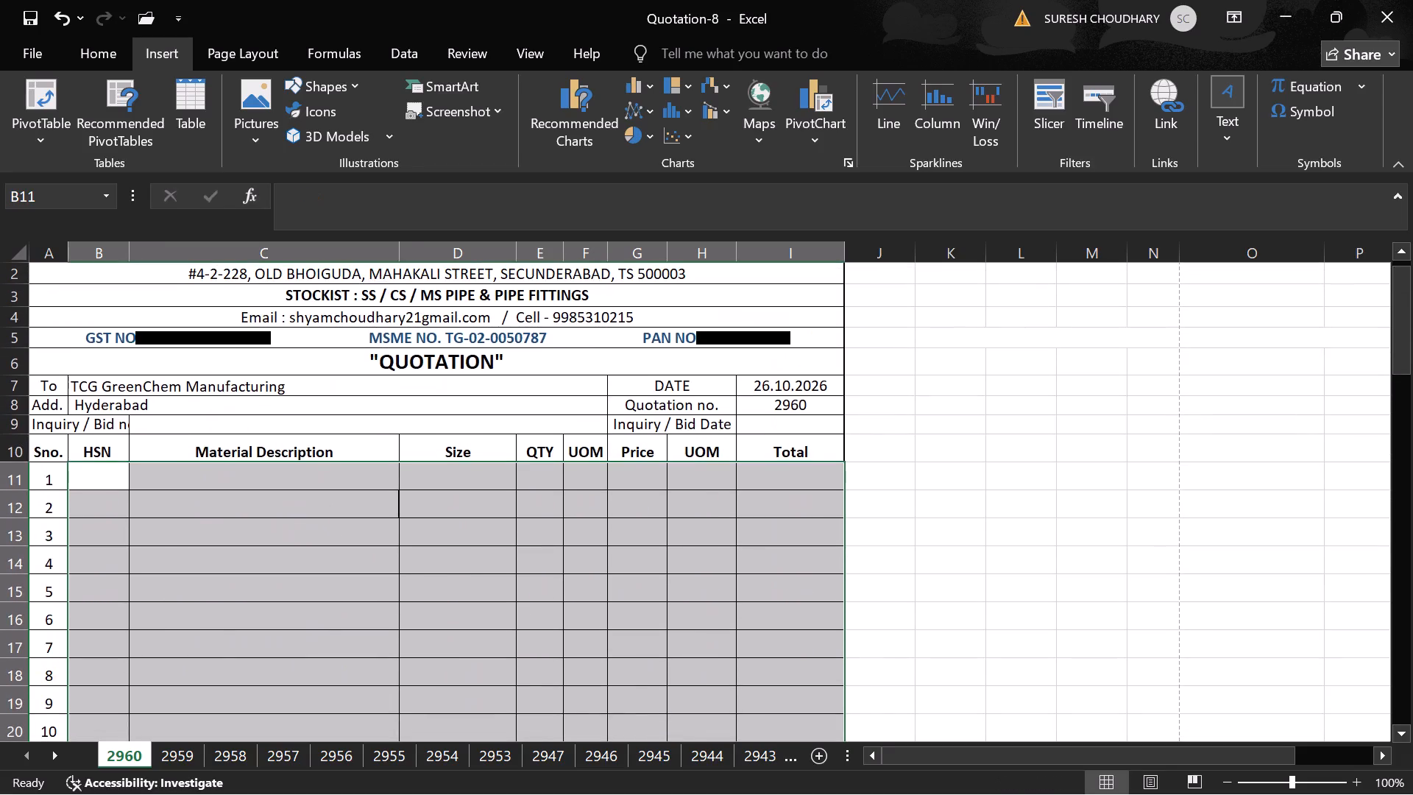
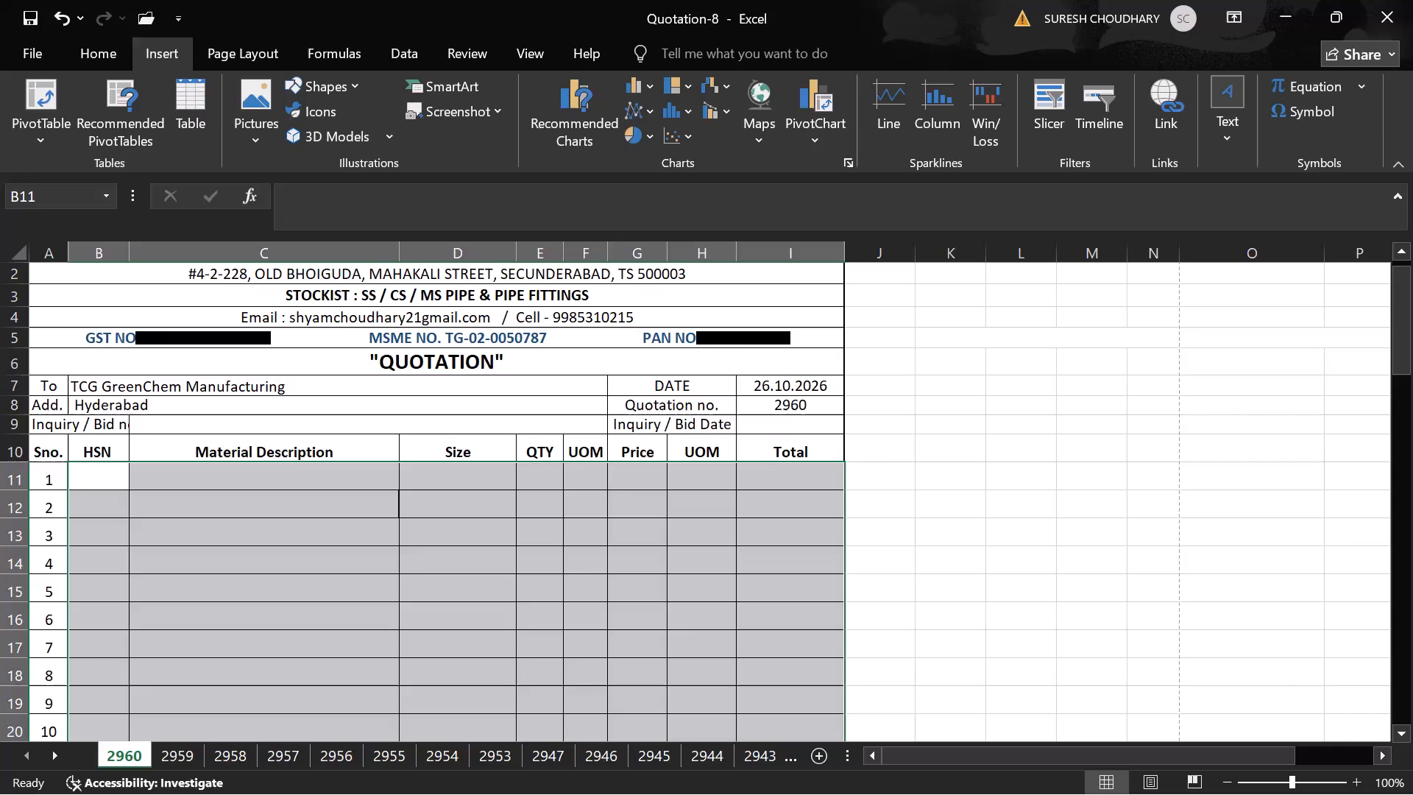
# Select the Material Description cell for item 1 (C11) on sheet 2960.
pyautogui.click(199, 473)
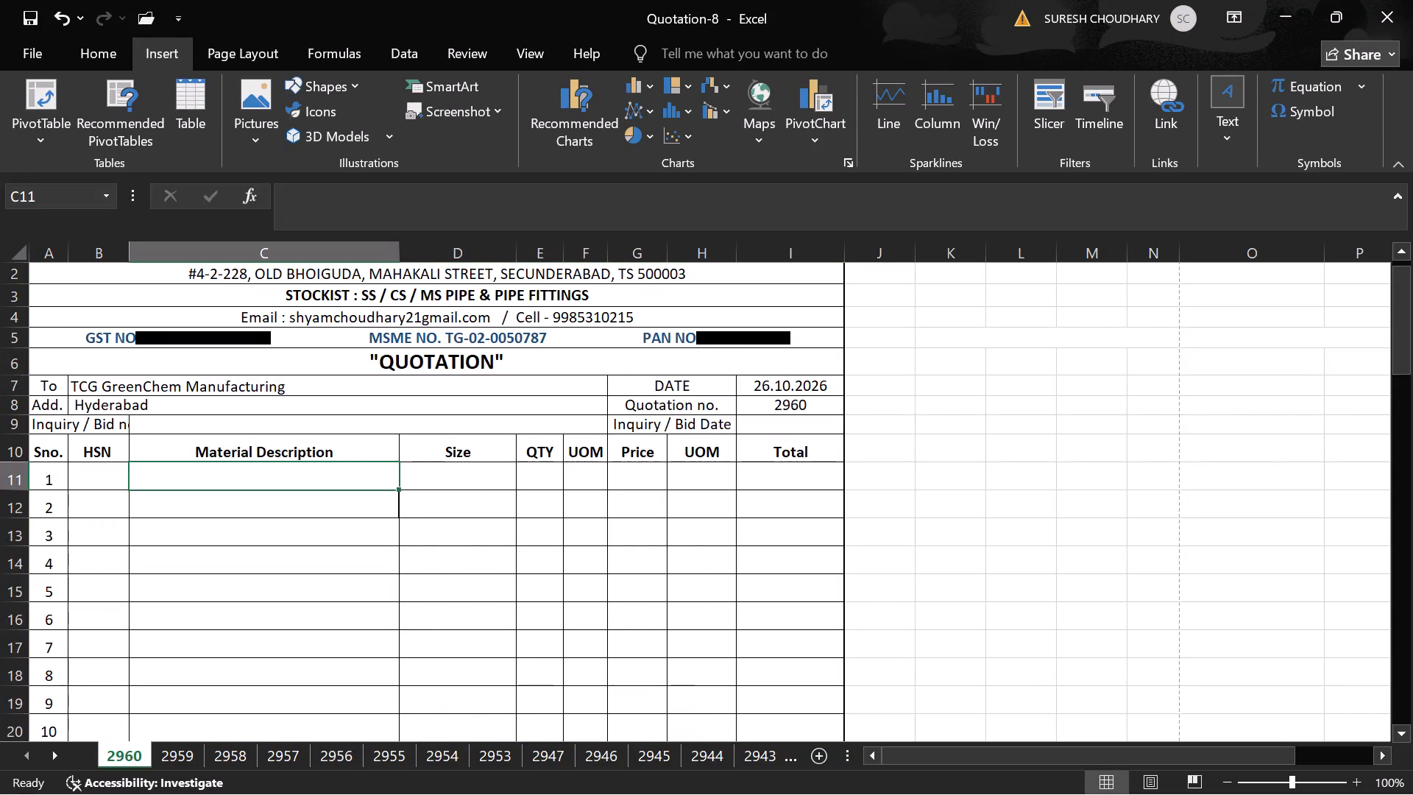
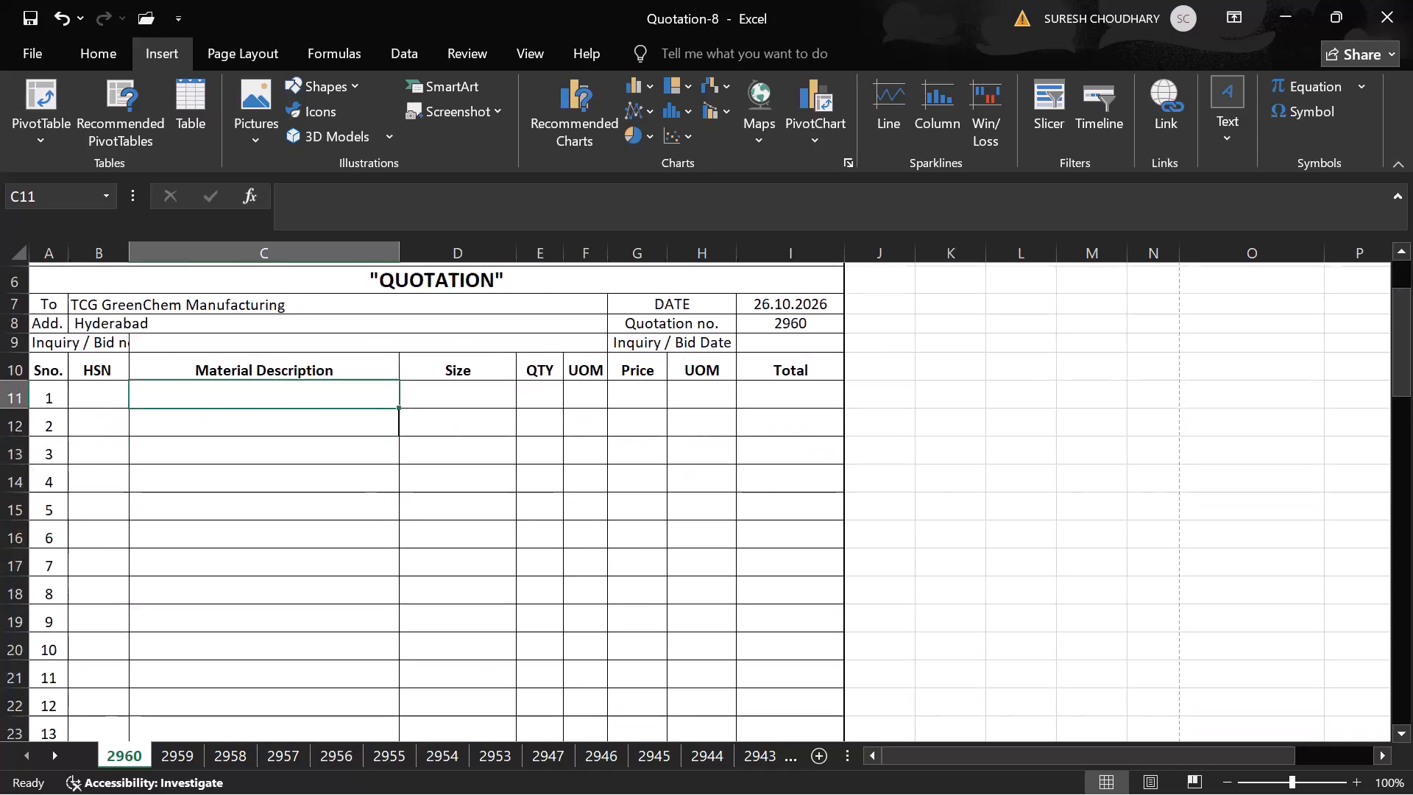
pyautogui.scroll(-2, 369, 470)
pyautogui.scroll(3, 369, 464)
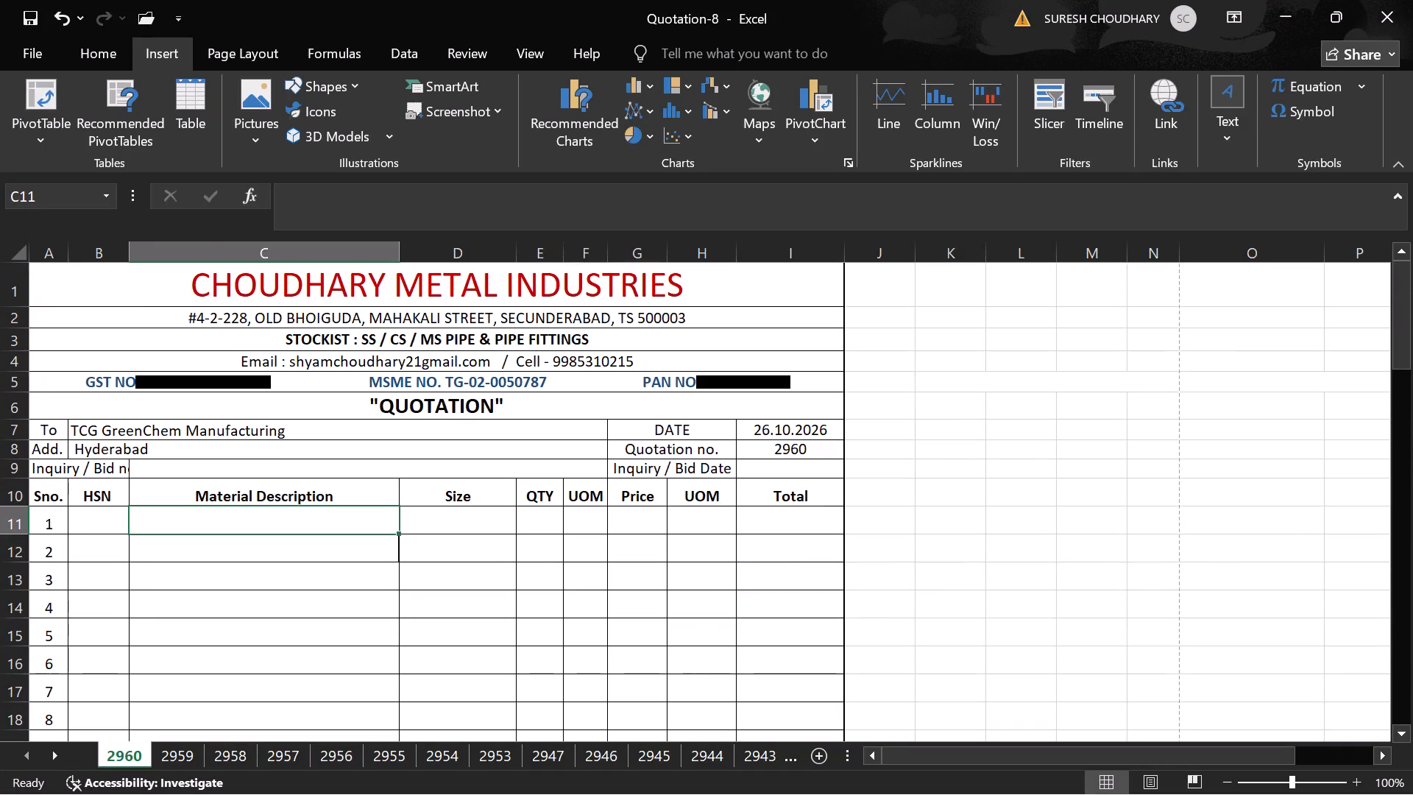
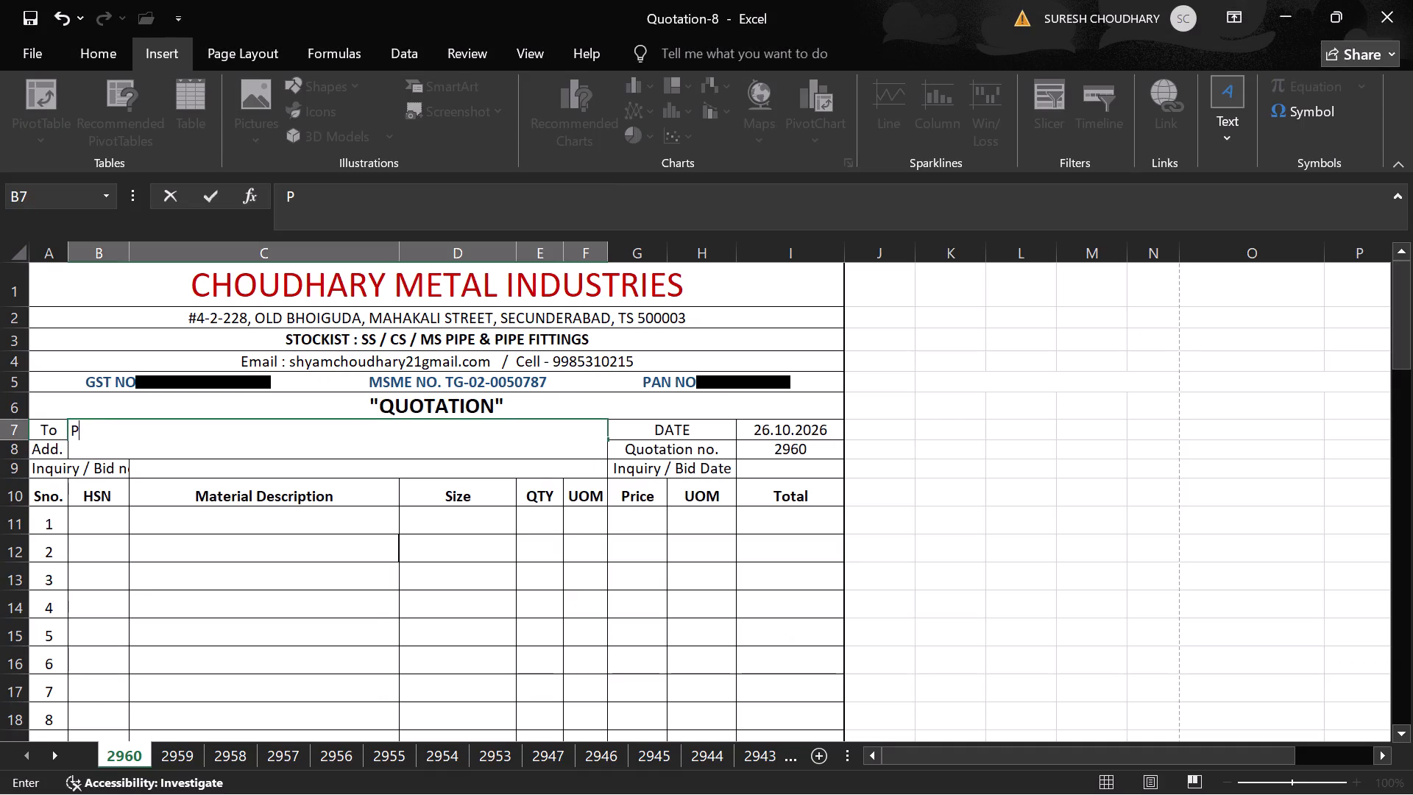
# Enter Plant Lipids as the quotation's recipient in the To field, cell B7.
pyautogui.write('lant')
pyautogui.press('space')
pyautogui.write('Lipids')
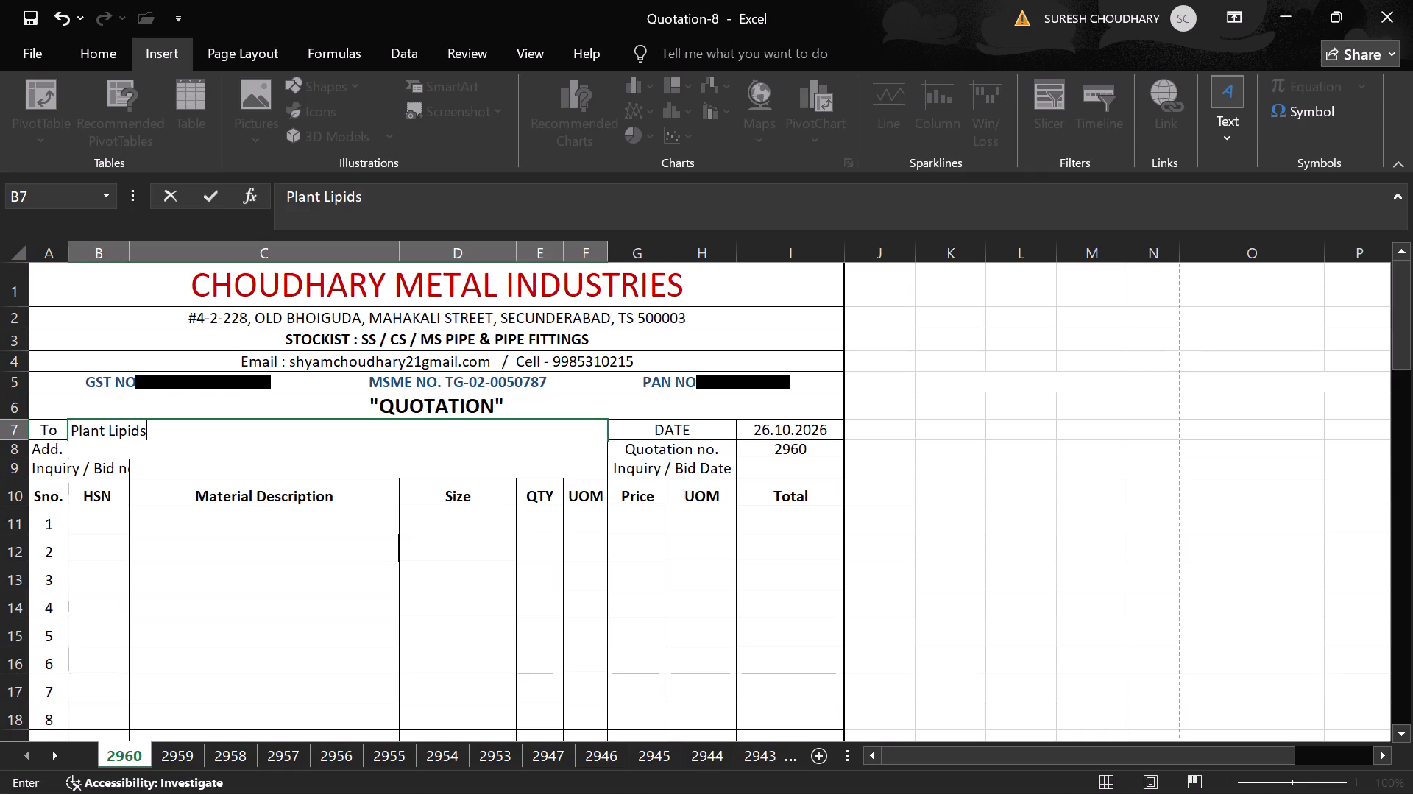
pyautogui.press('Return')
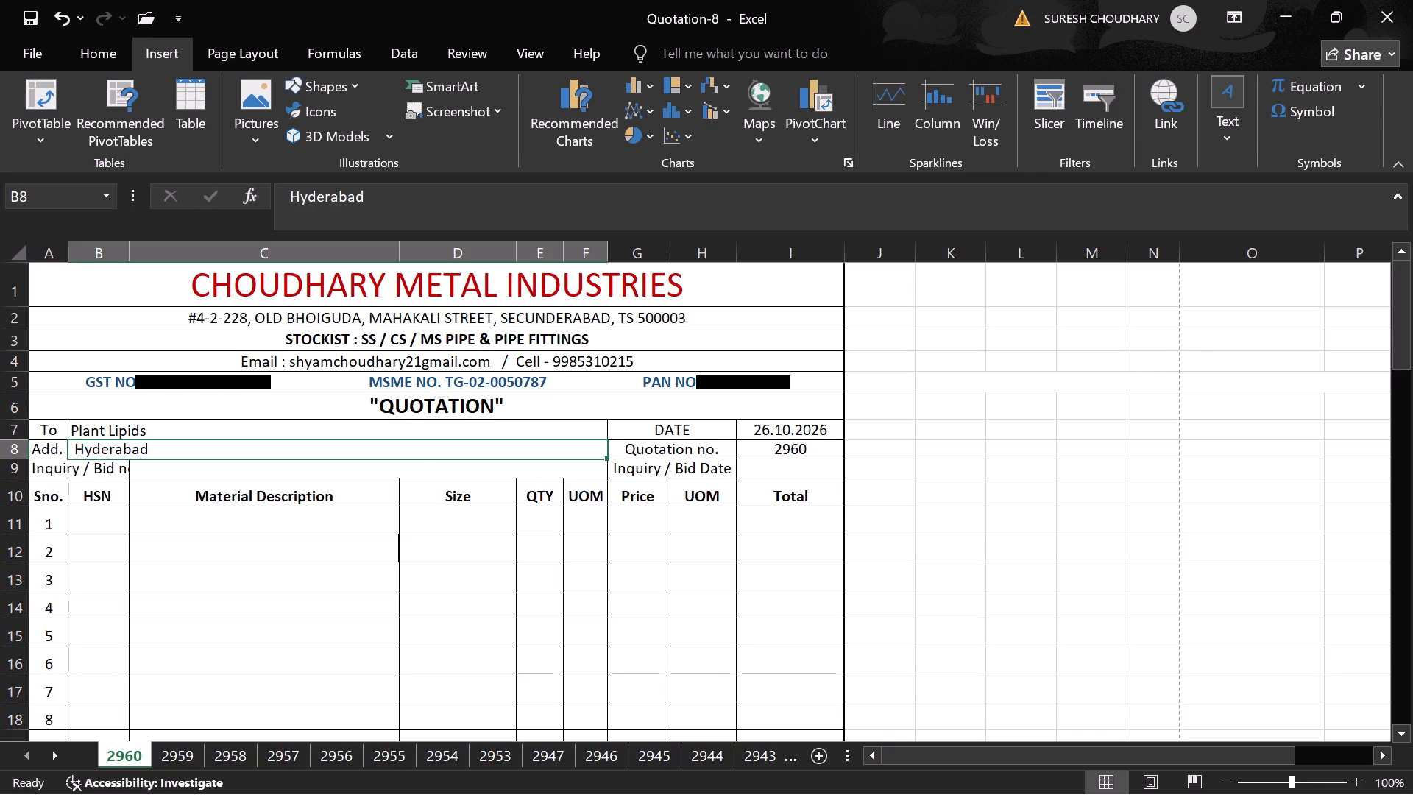
# Go to the empty Material Description cell of item 1 (C11) for entry.
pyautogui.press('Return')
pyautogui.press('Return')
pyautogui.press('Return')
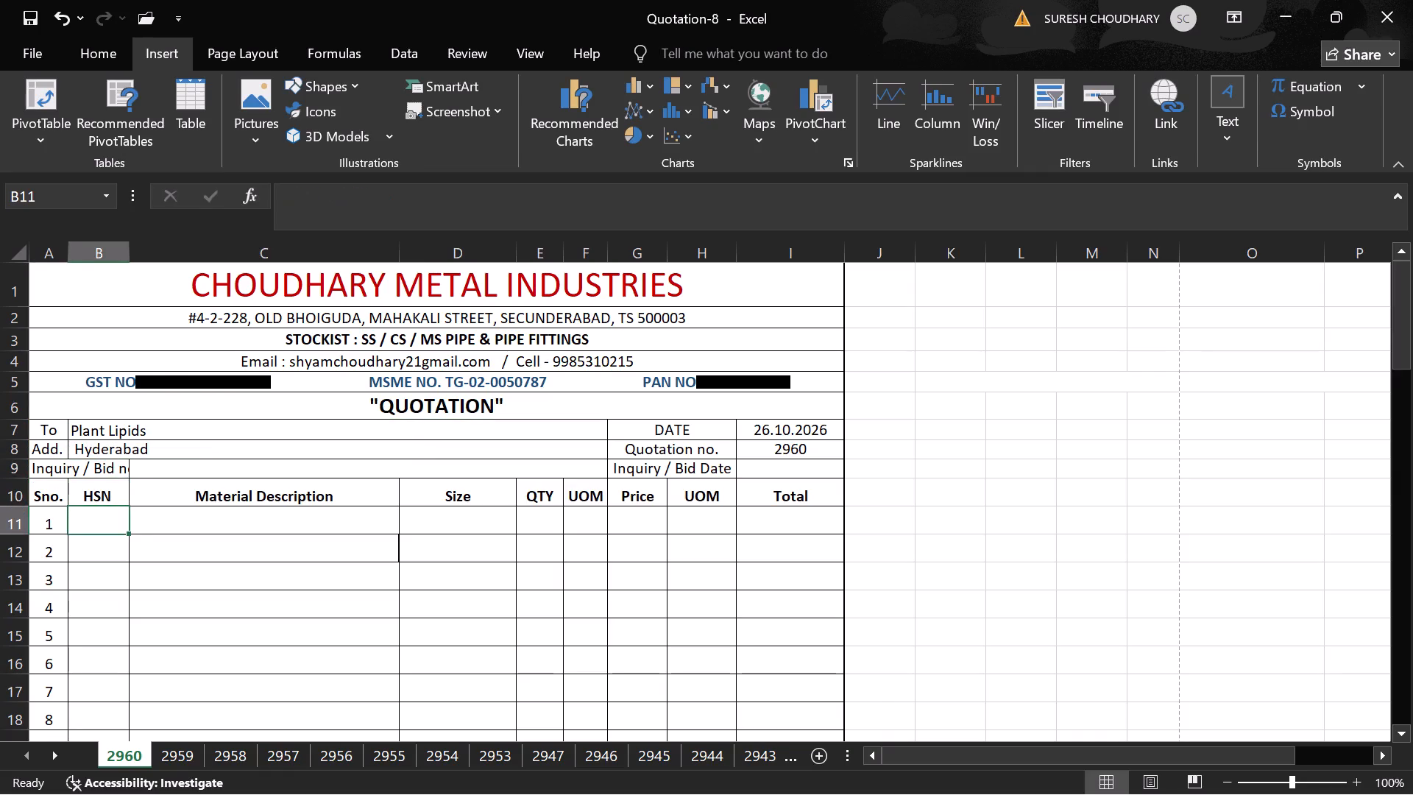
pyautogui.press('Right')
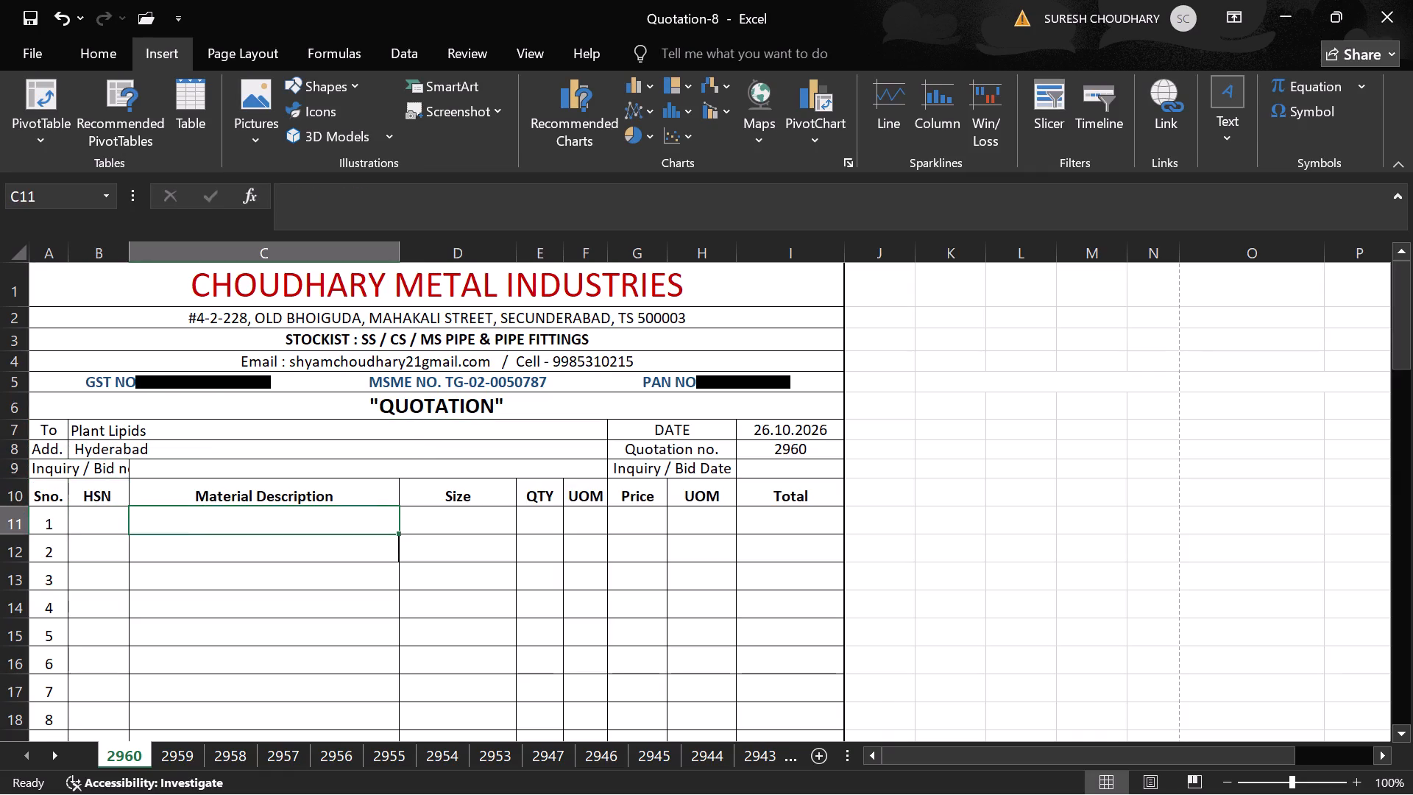
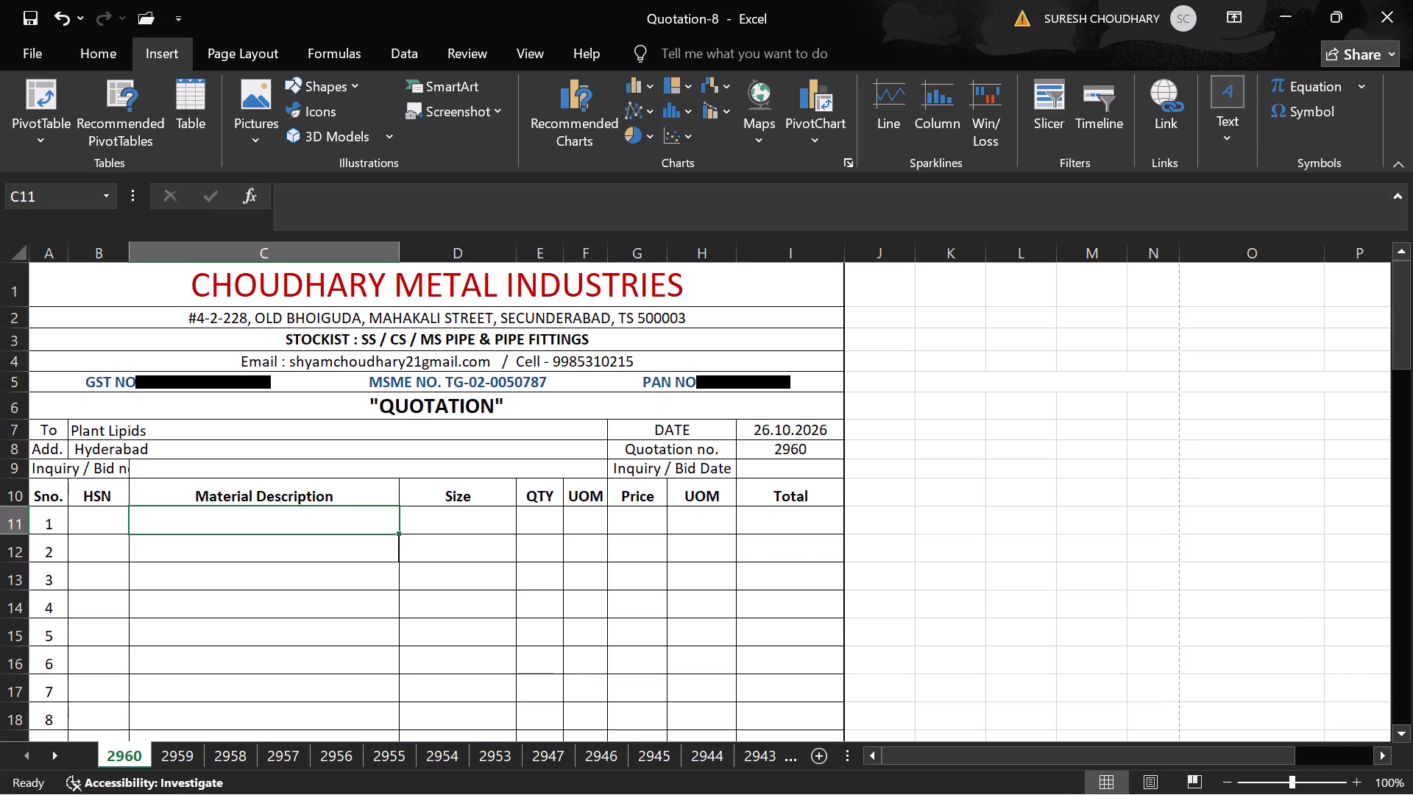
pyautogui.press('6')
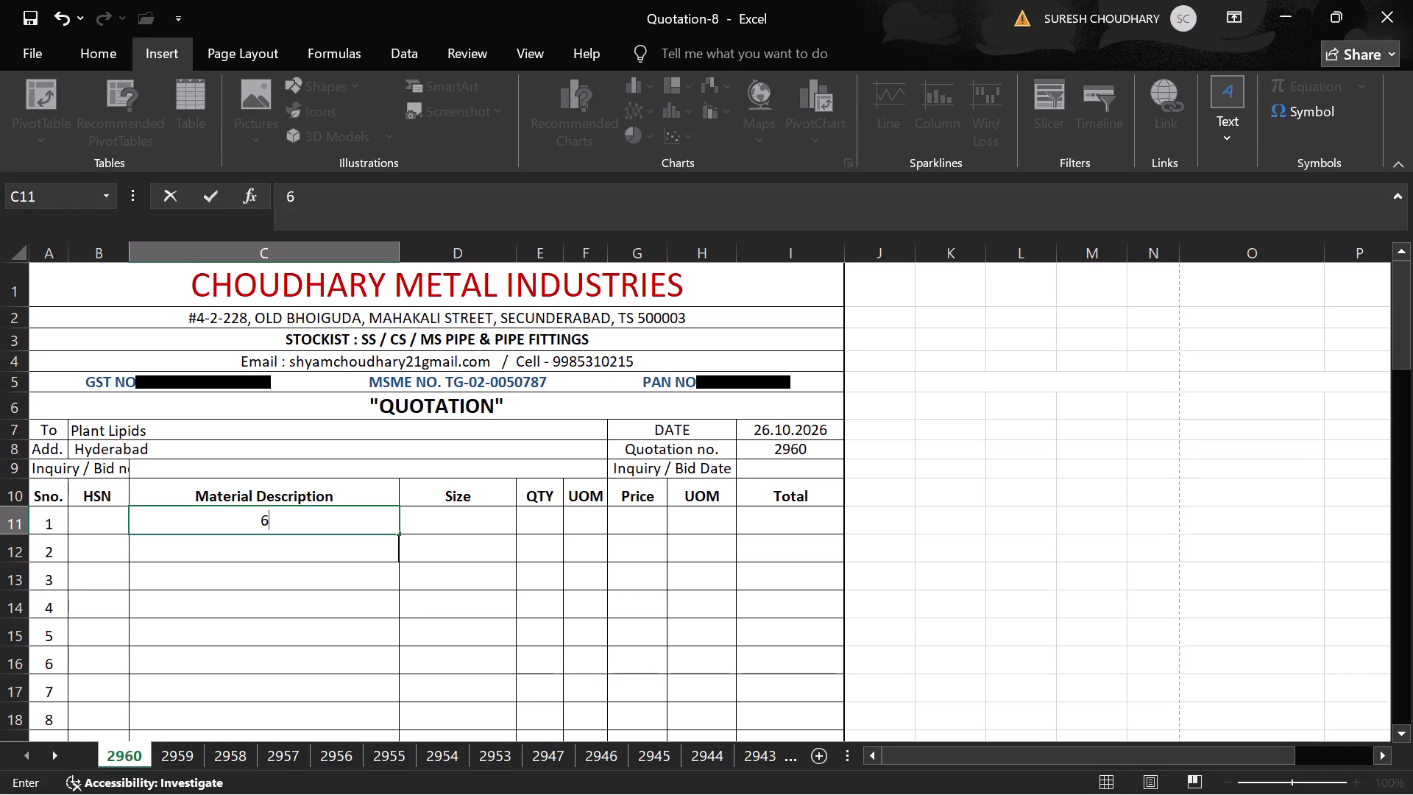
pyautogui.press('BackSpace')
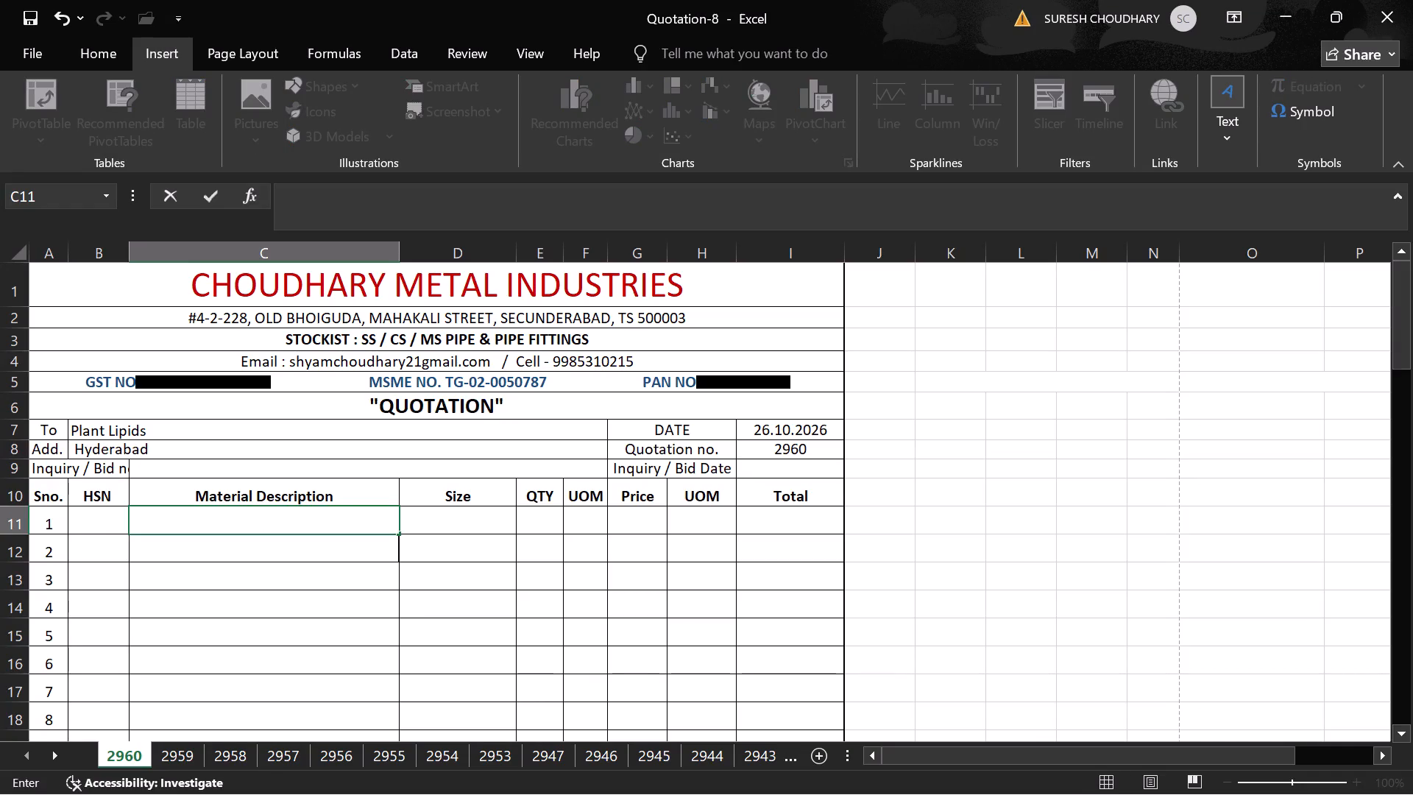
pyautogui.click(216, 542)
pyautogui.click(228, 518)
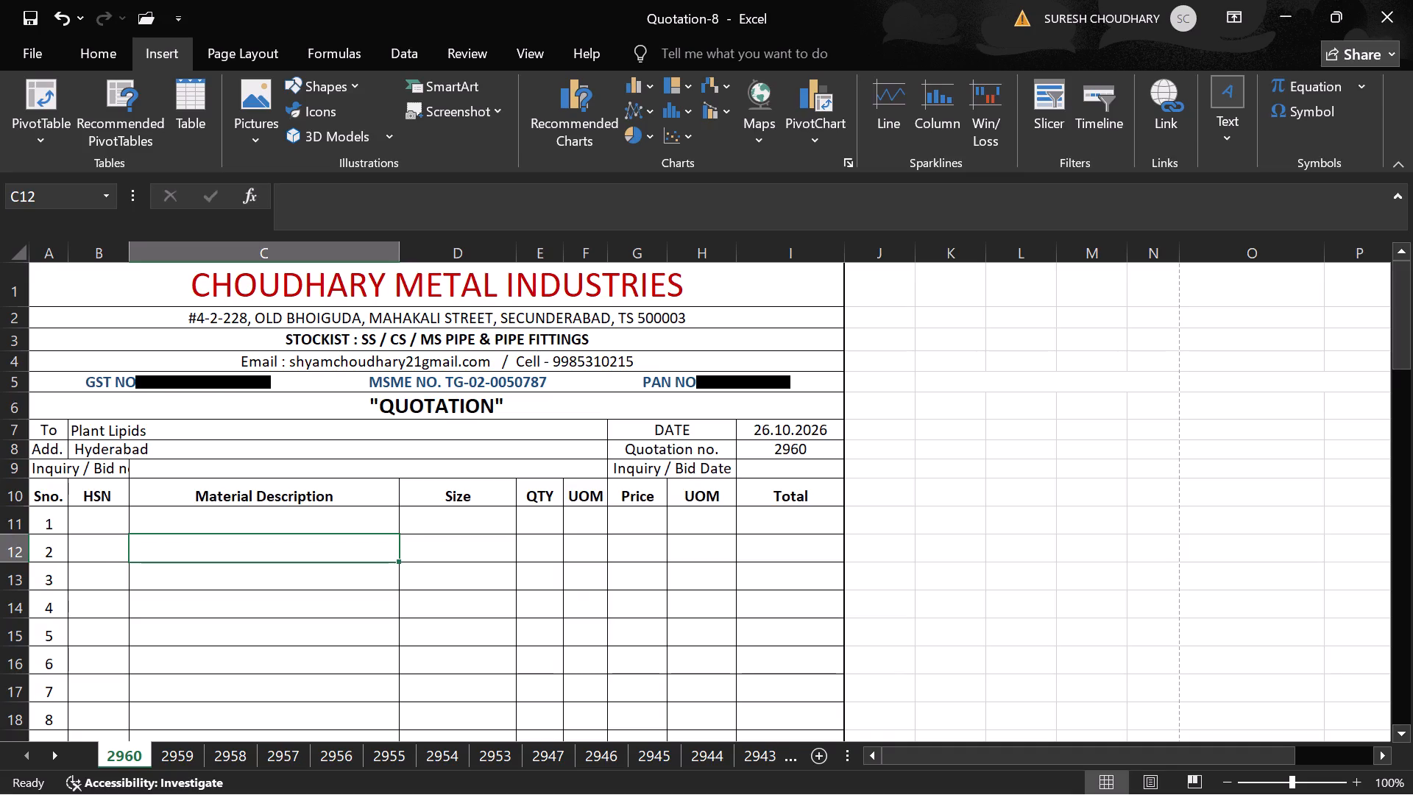
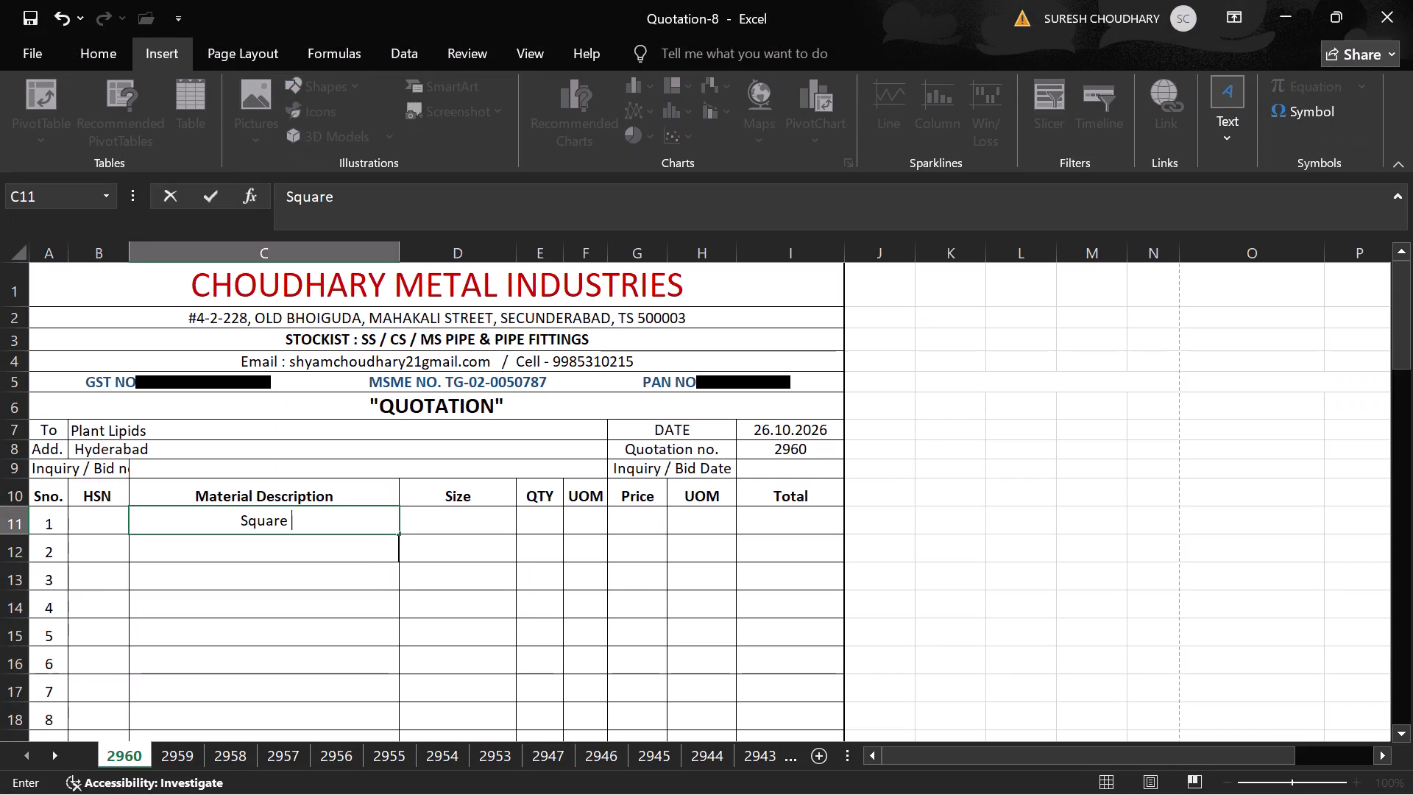
# Complete the Material Description of item 1 in cell C11 as Square Pipe.
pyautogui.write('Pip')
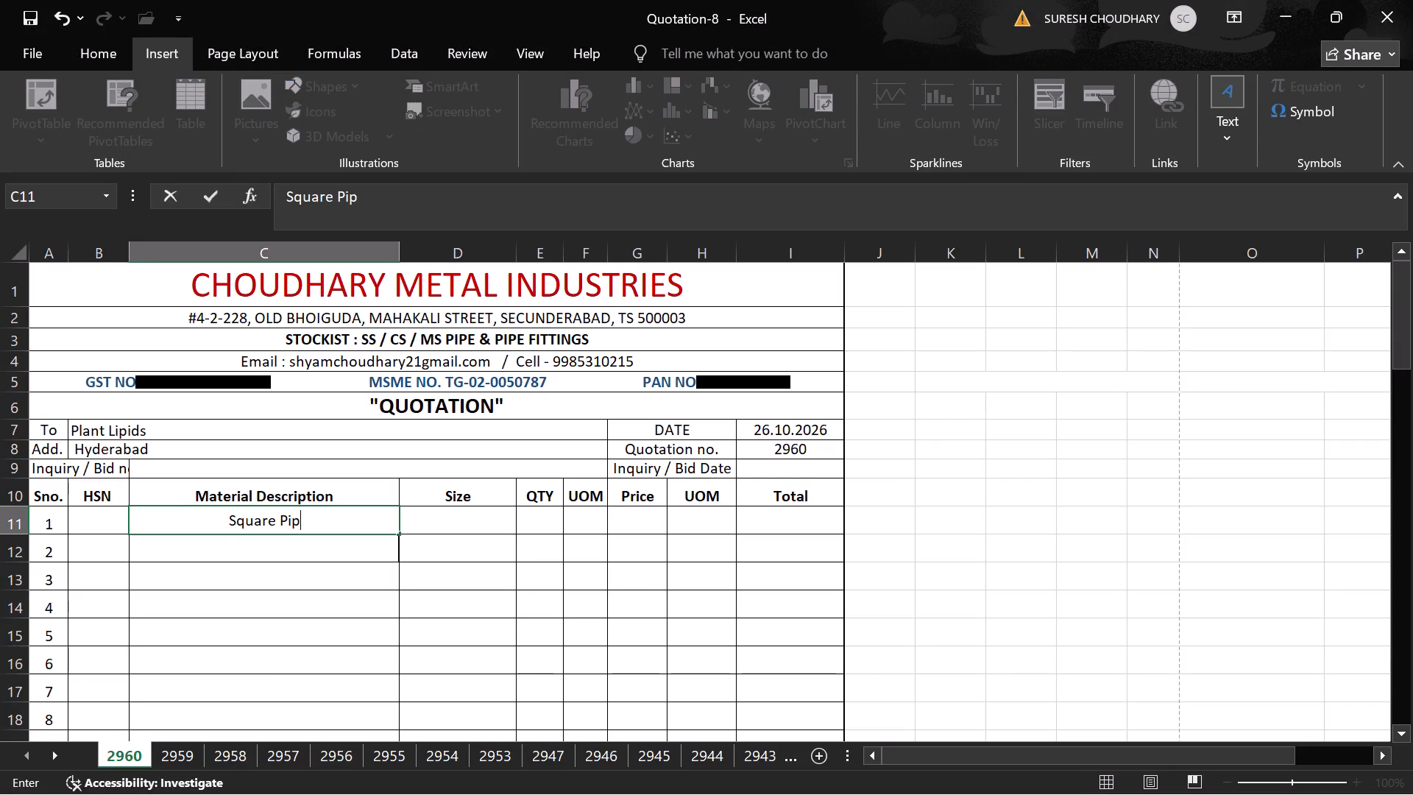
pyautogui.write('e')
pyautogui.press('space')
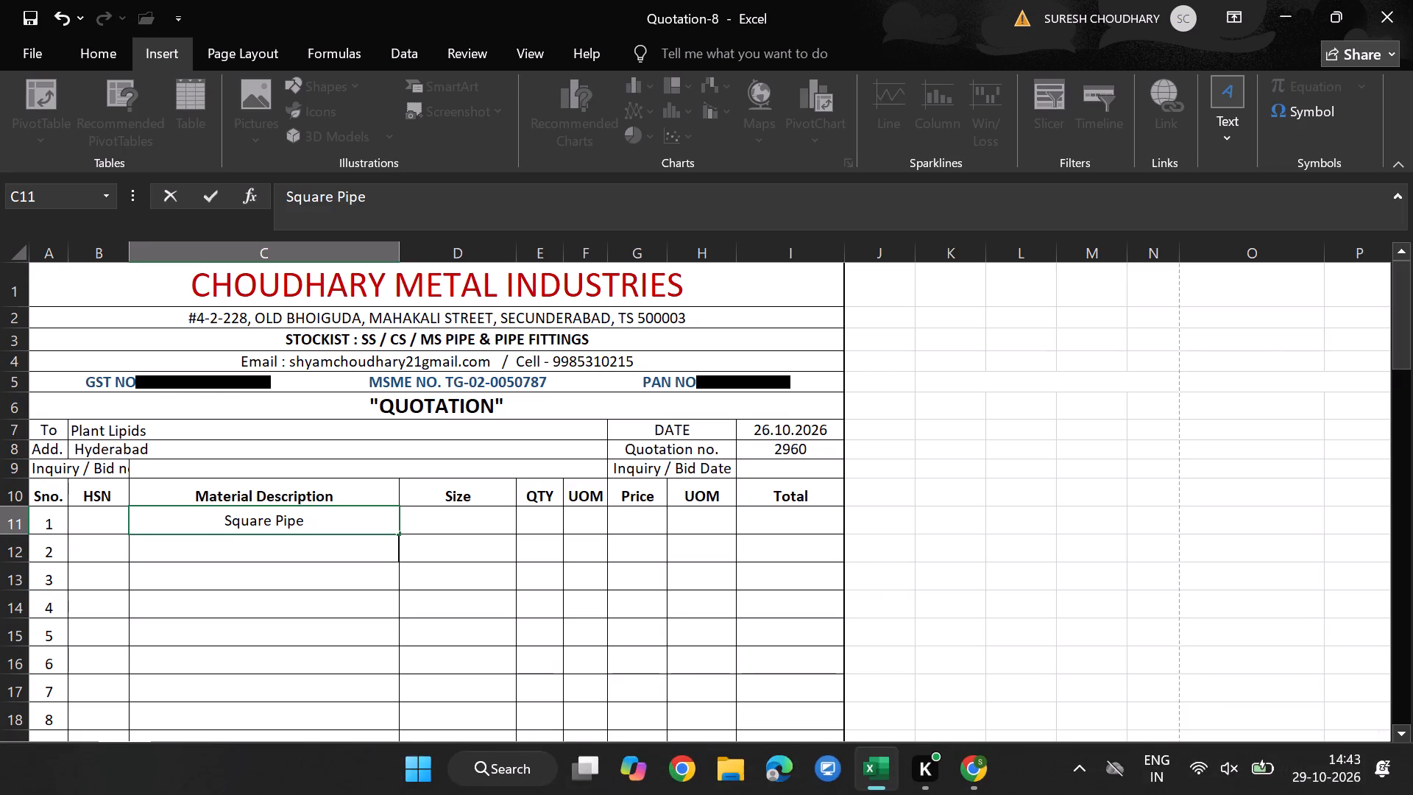
pyautogui.click(484, 520)
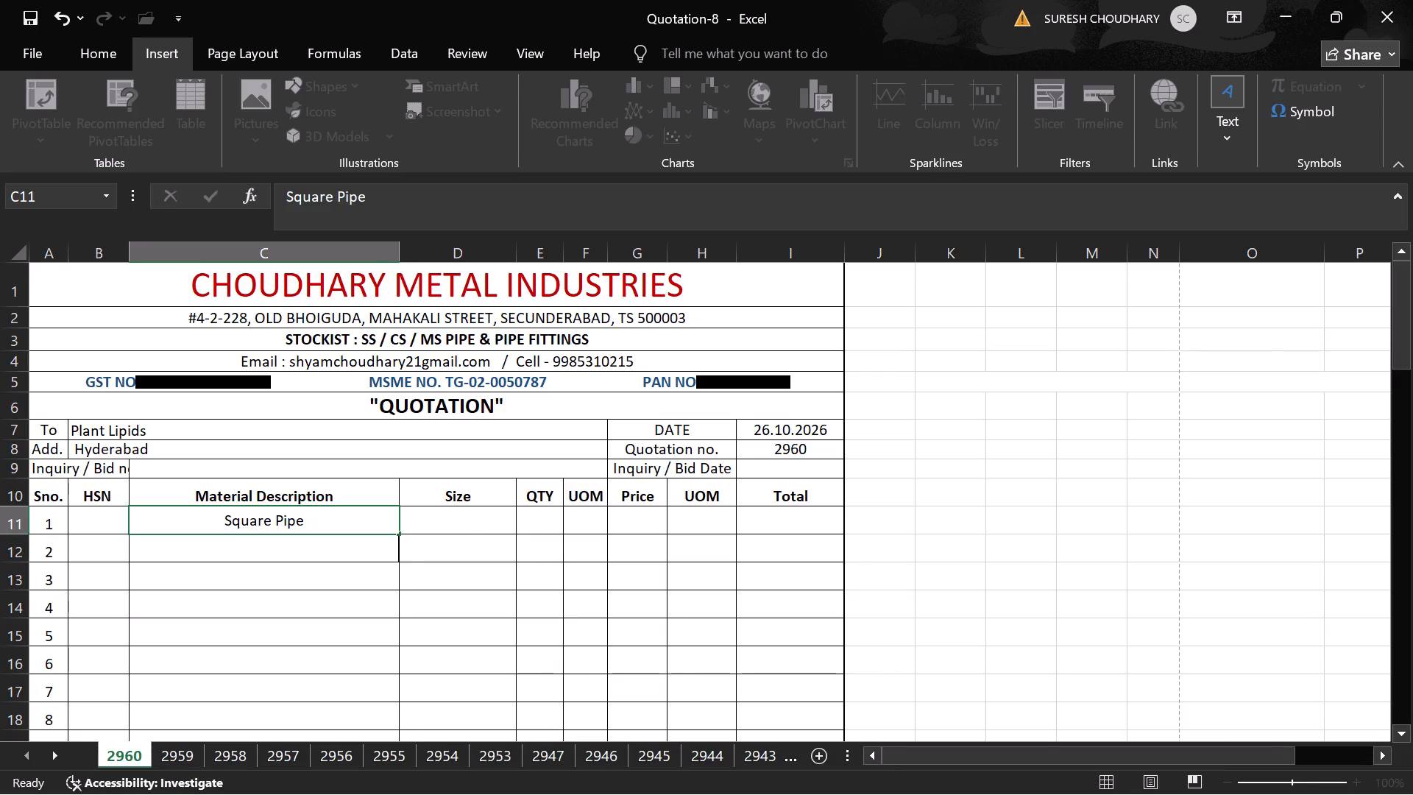
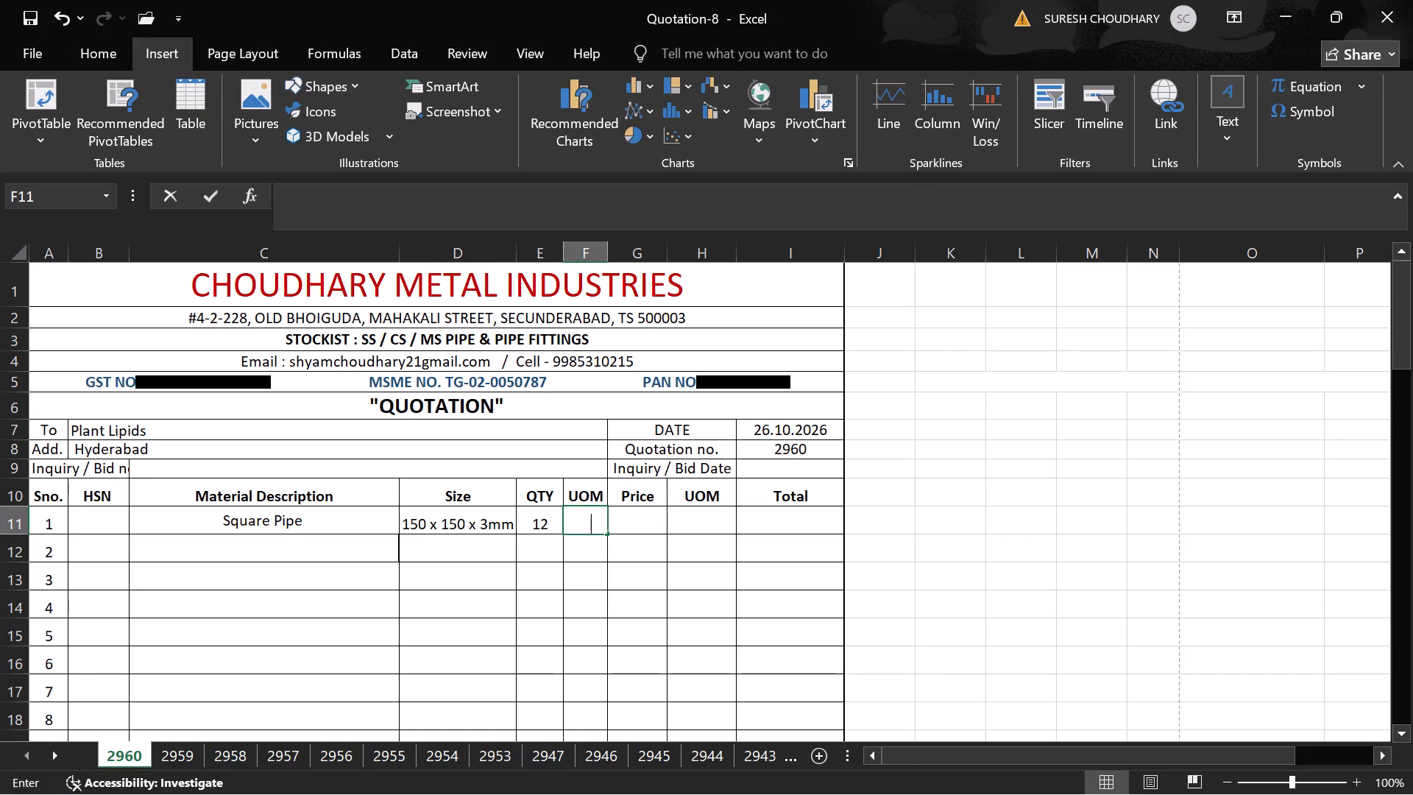
# Enter NOS as the quantity's unit of measure for item 1, Square Pipe, in cell F11.
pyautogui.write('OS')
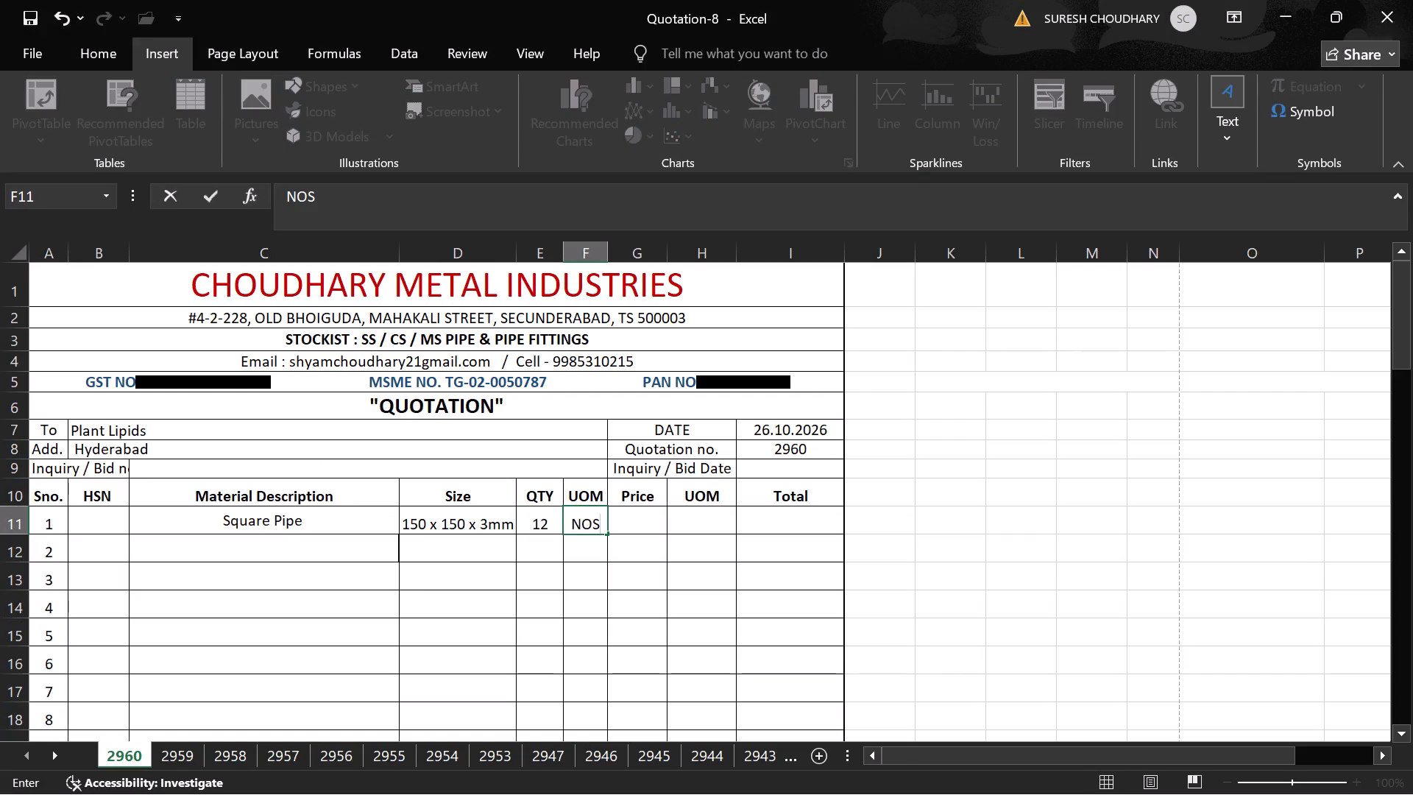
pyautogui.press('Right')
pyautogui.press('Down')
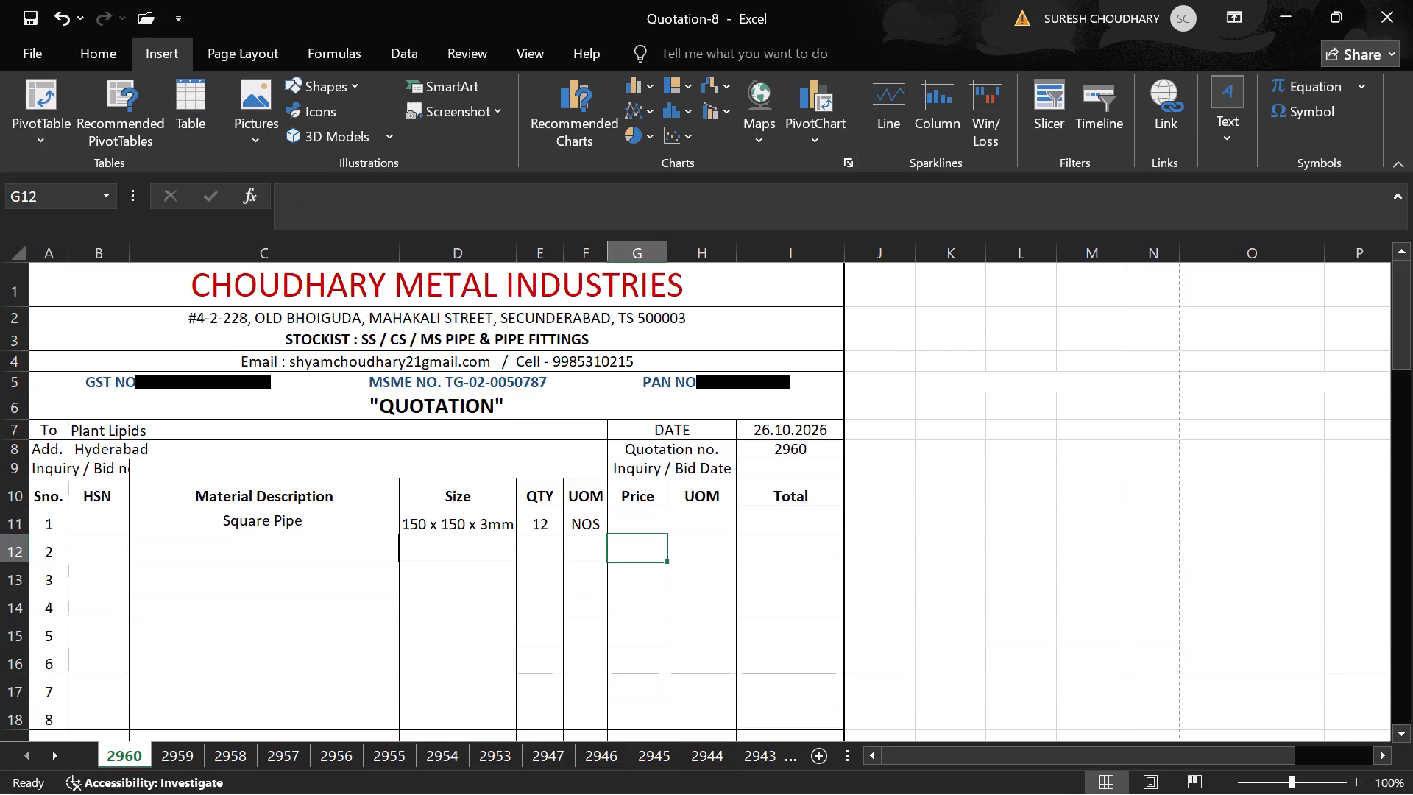
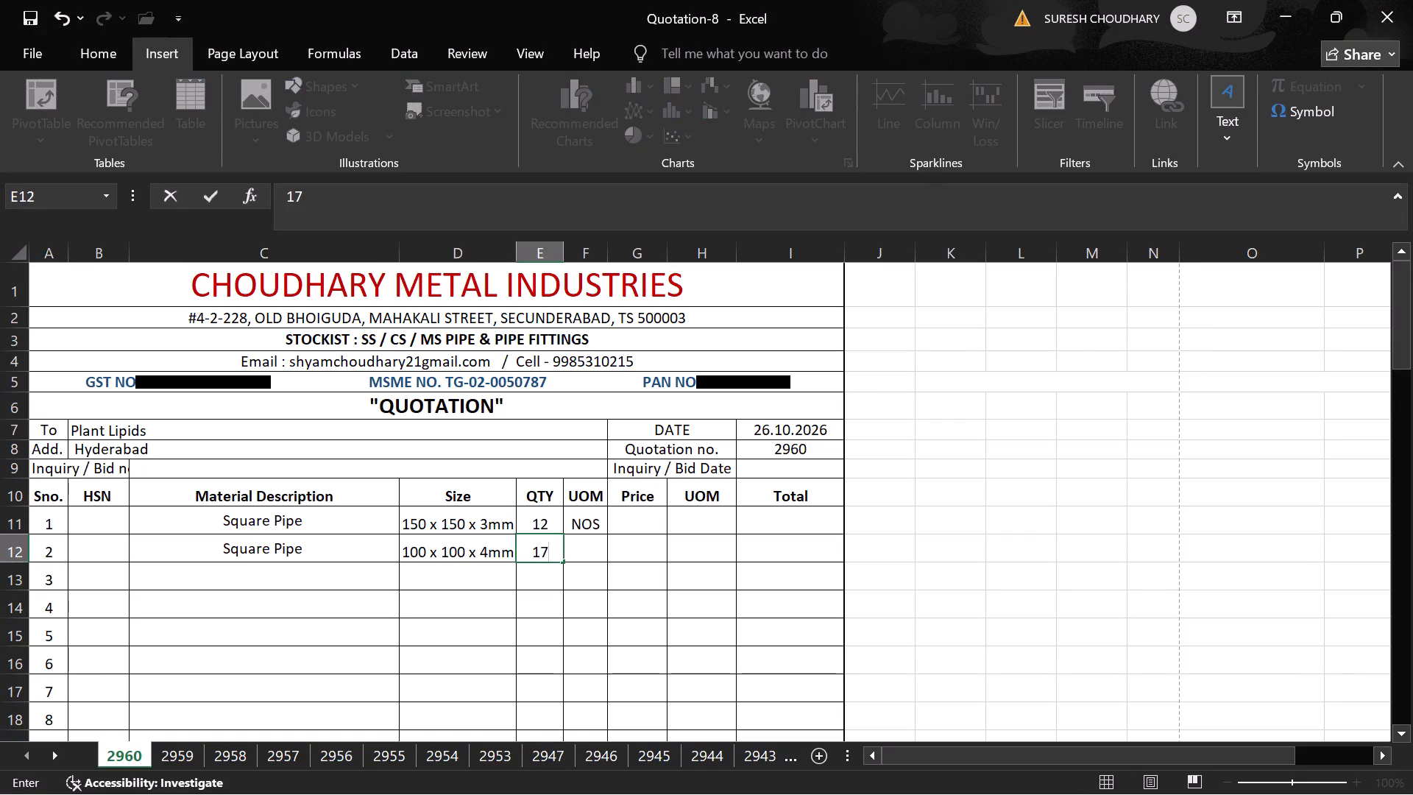
# Complete item 2's quantity entry of 17 and set its quantity unit of measure (F12) to NOS.
pyautogui.press('Right')
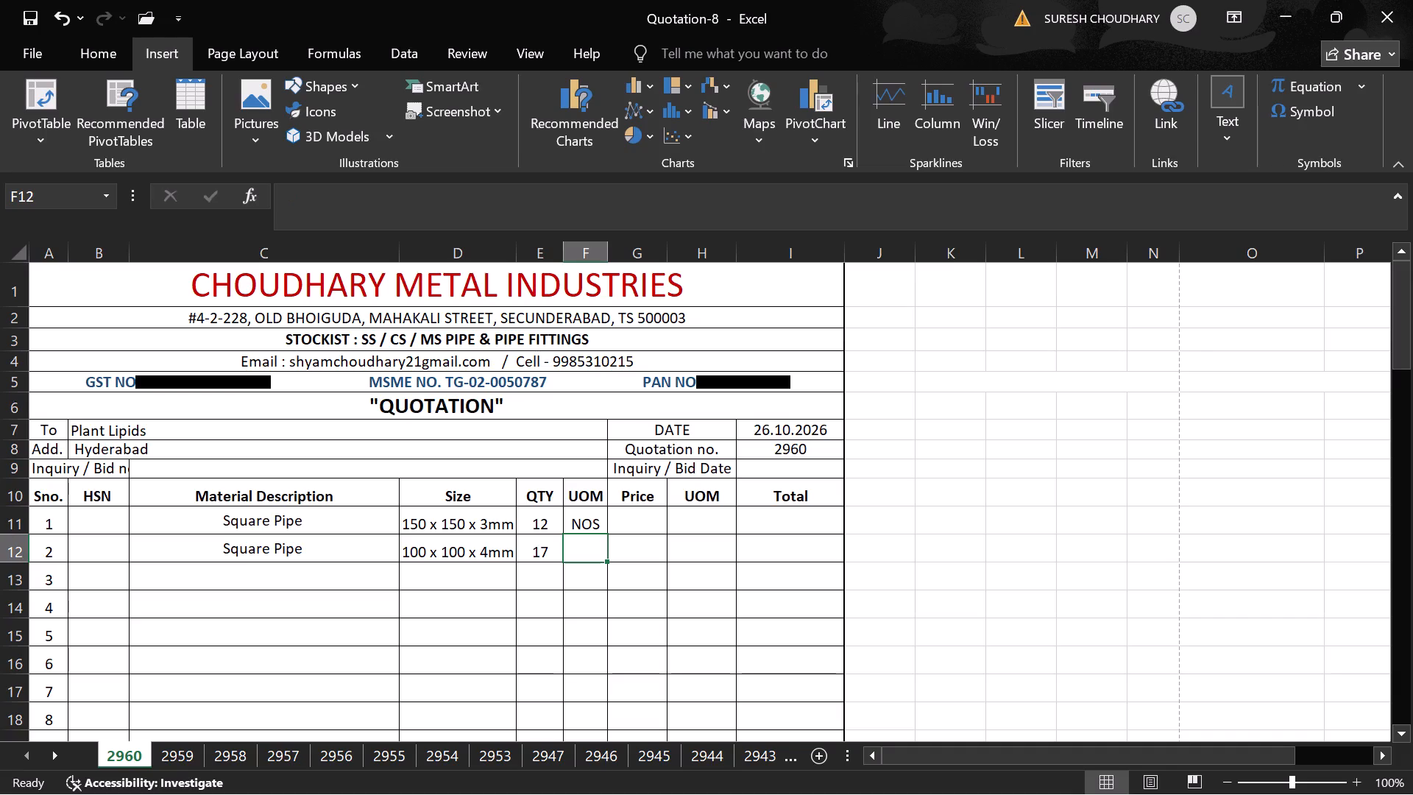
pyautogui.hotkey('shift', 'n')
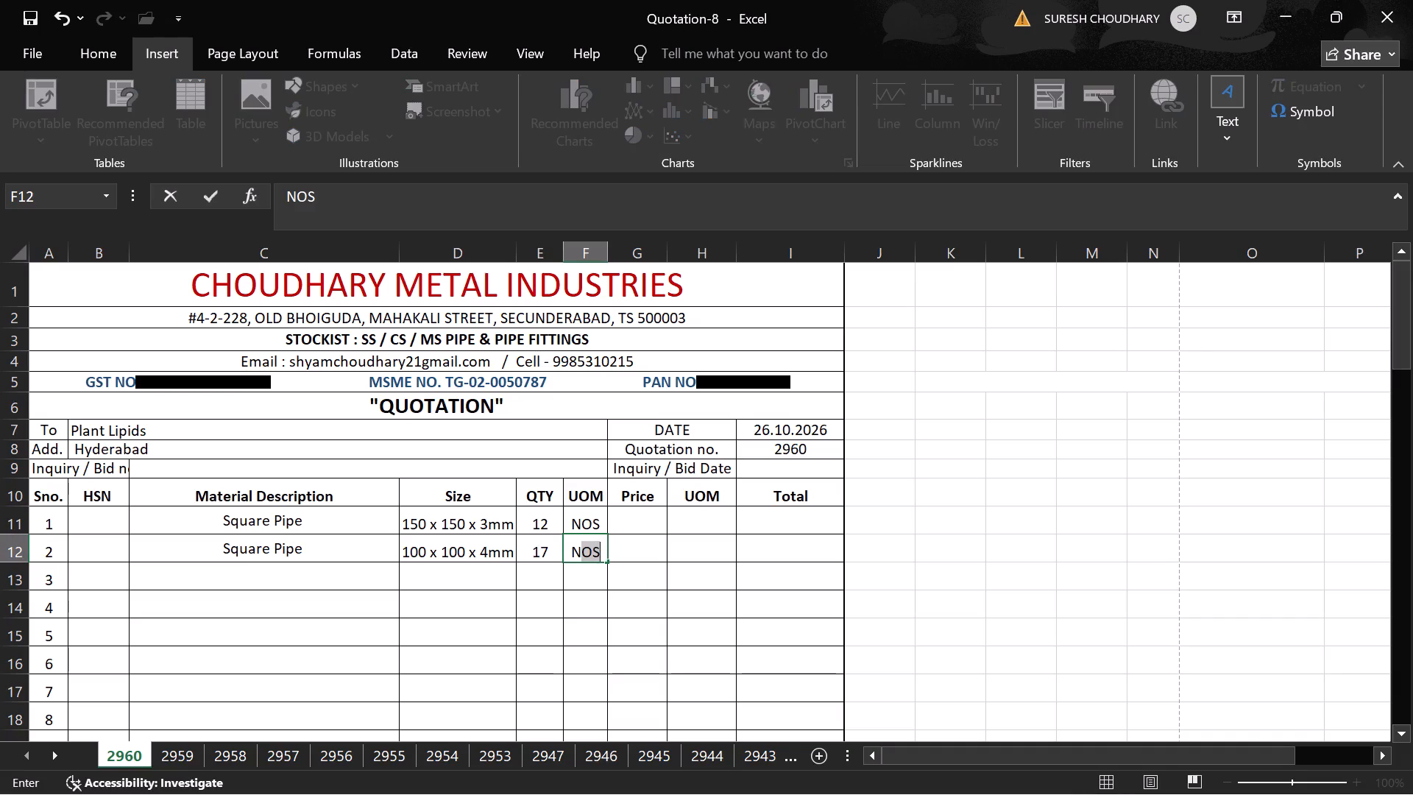
pyautogui.press('Right')
pyautogui.press('Down')
pyautogui.press('Left')
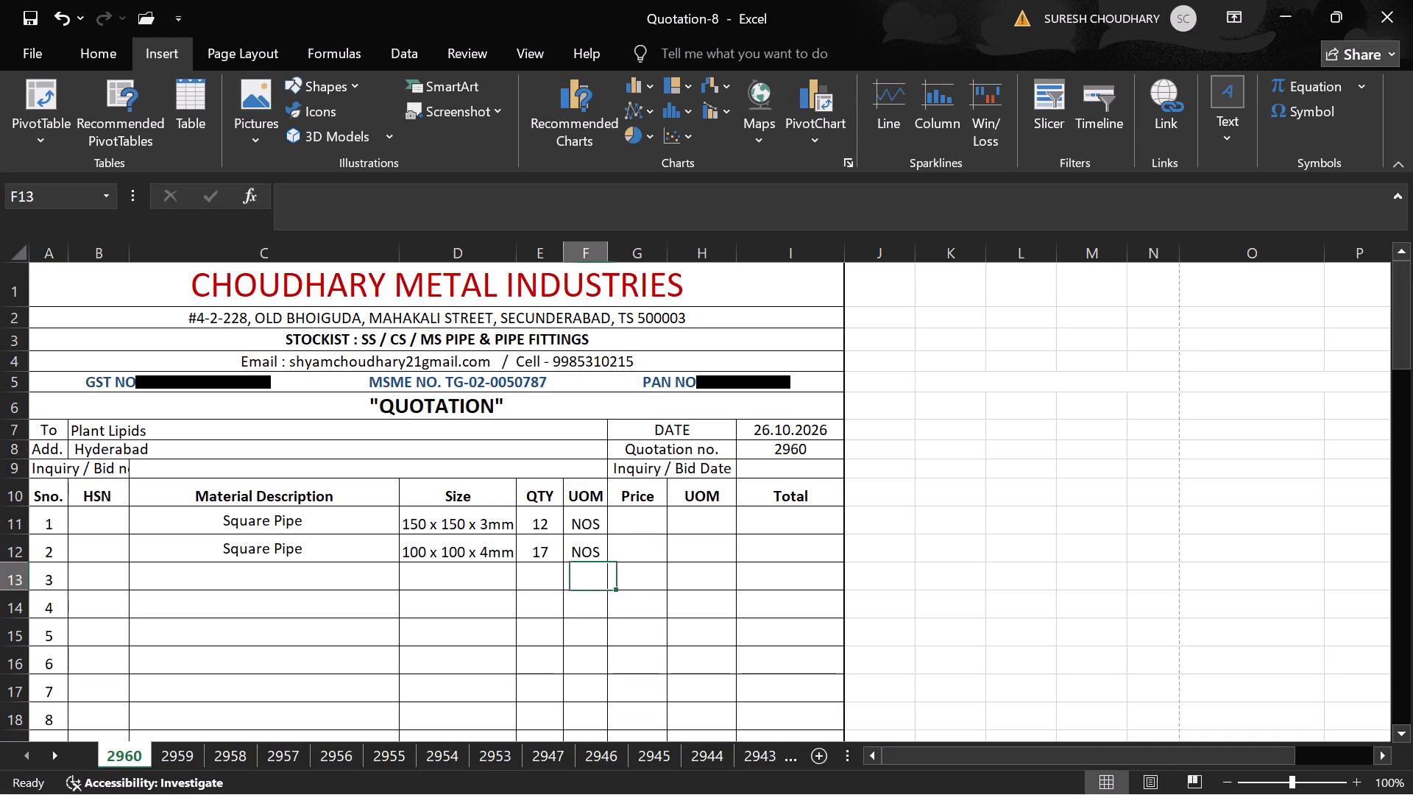
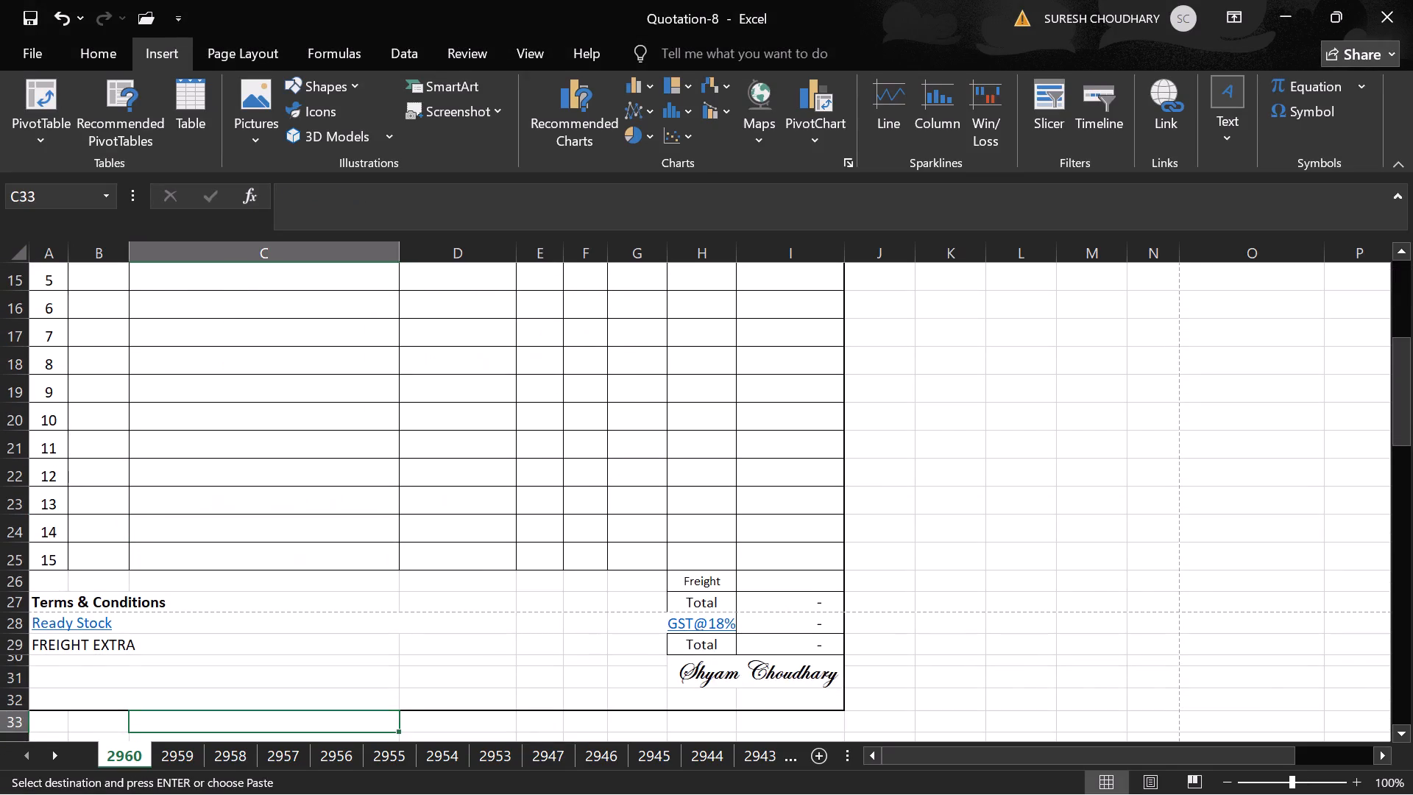
# Paste the copied Square Pipe description into the Material Description cell of item 3 (C13).
pyautogui.press('Up')
pyautogui.press('Up')
pyautogui.press('Up')
pyautogui.press('Up')
pyautogui.press('Up')
pyautogui.press('Up')
pyautogui.press('Up')
pyautogui.press('Up')
pyautogui.press('Up')
pyautogui.press('Up')
pyautogui.press('Up')
pyautogui.press('Up')
pyautogui.press('Up')
pyautogui.press('Up')
pyautogui.press('Up')
pyautogui.press('Up')
pyautogui.press('Up')
pyautogui.press('Up')
pyautogui.press('Up')
pyautogui.press('Up')
pyautogui.press('Up')
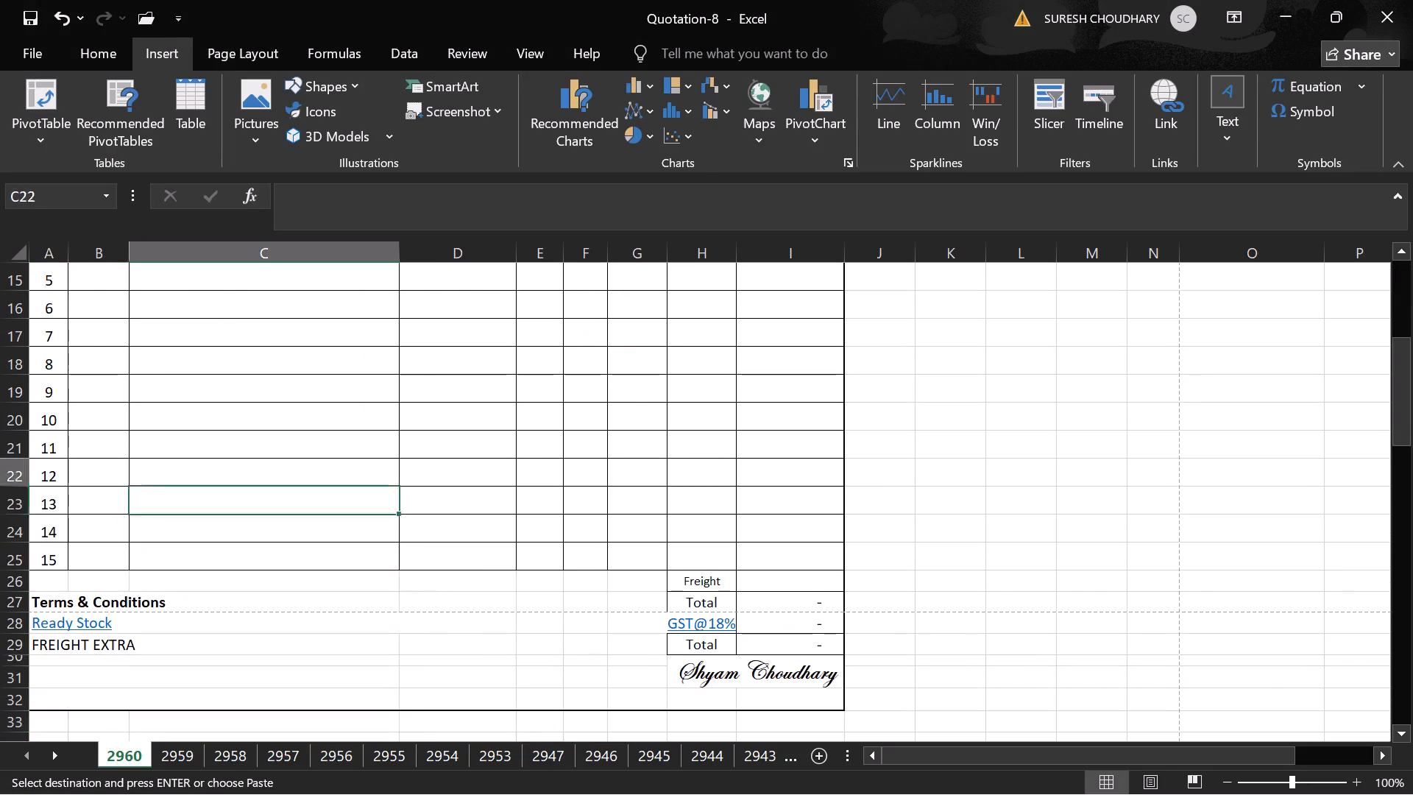
pyautogui.press('Up')
pyautogui.press('Up')
pyautogui.press('Up')
pyautogui.press('Up')
pyautogui.press('Up')
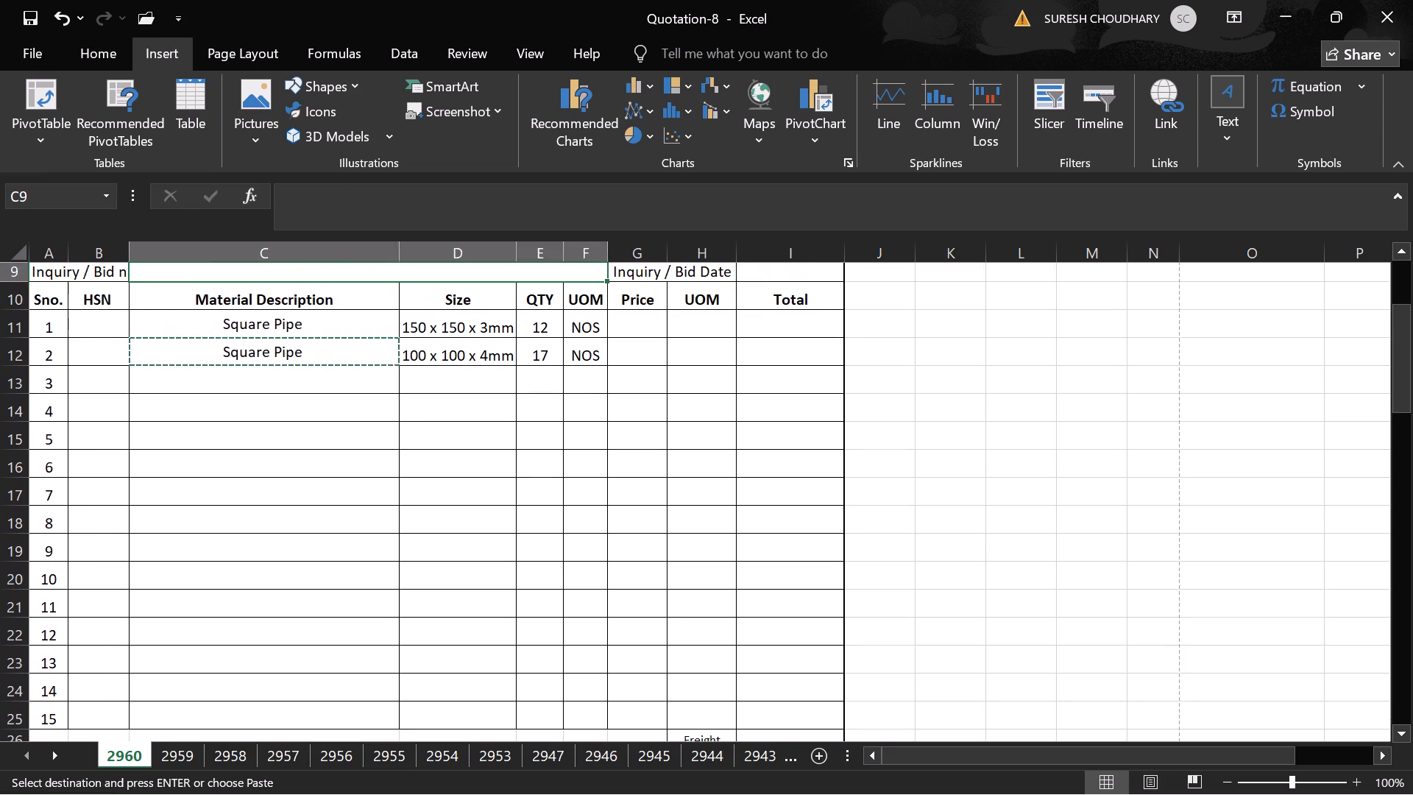
pyautogui.press('Down')
pyautogui.press('Down')
pyautogui.press('Down')
pyautogui.press('Down')
pyautogui.hotkey('ctrl', 'v')
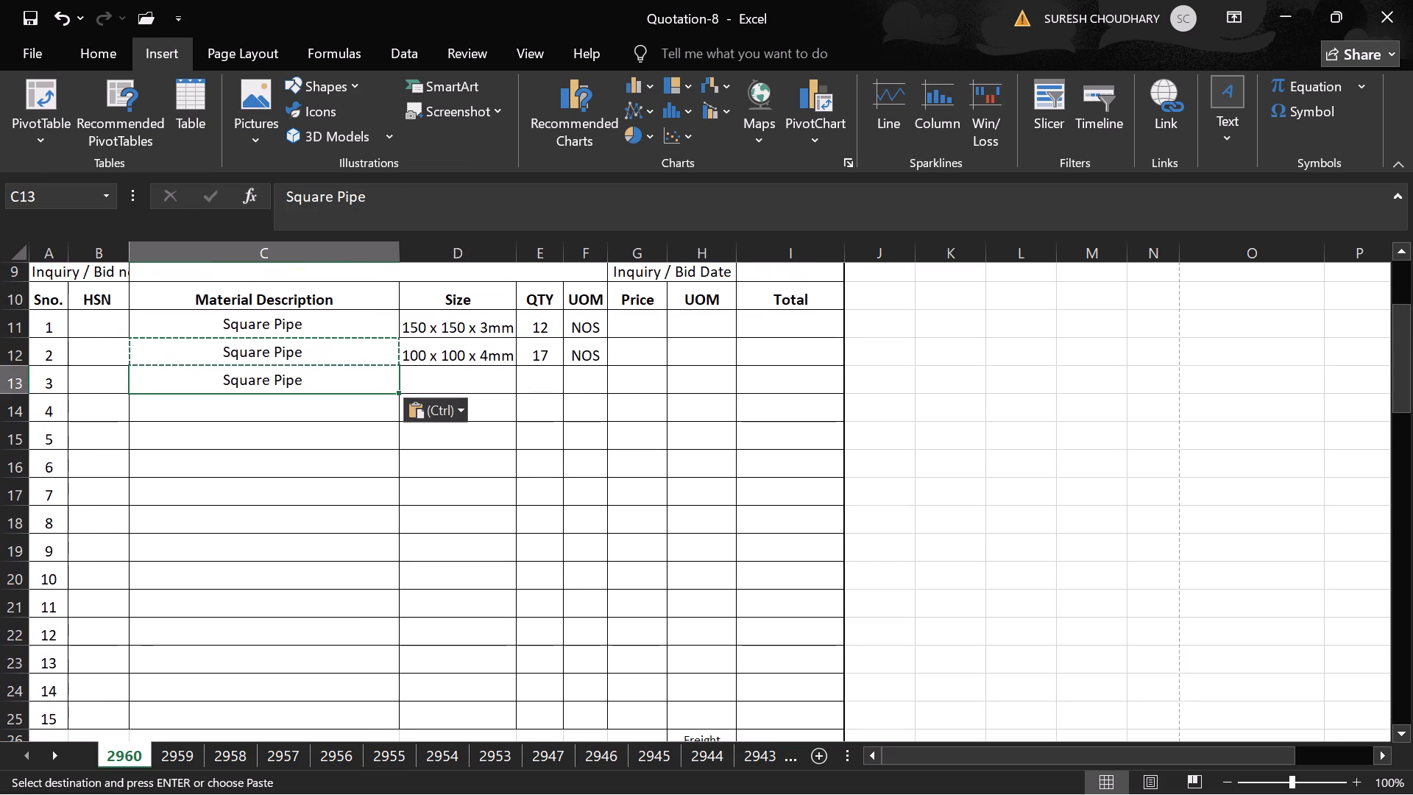
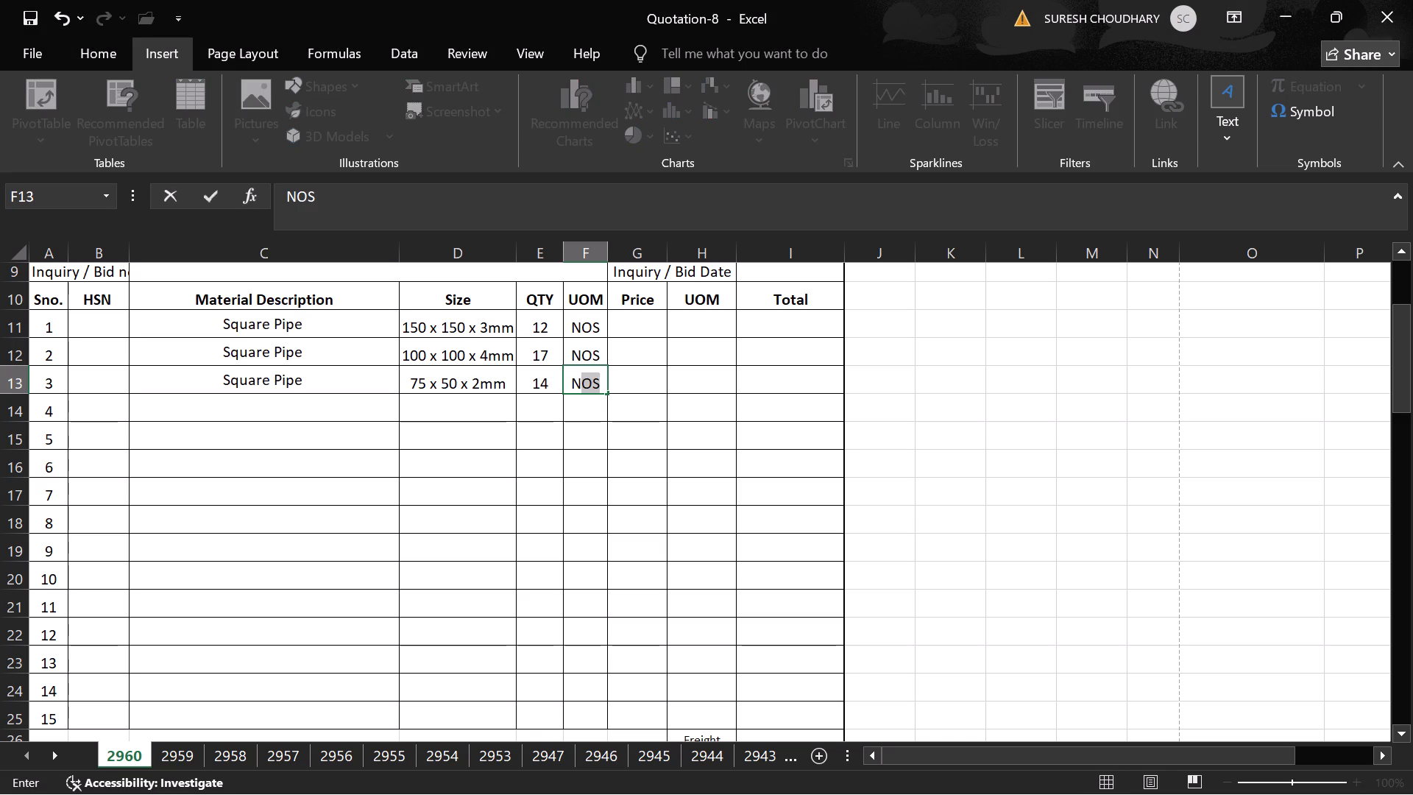
# Complete the NOS unit entry for item 3 (F13) and move to that item's Price cell (G13).
pyautogui.press('Right')
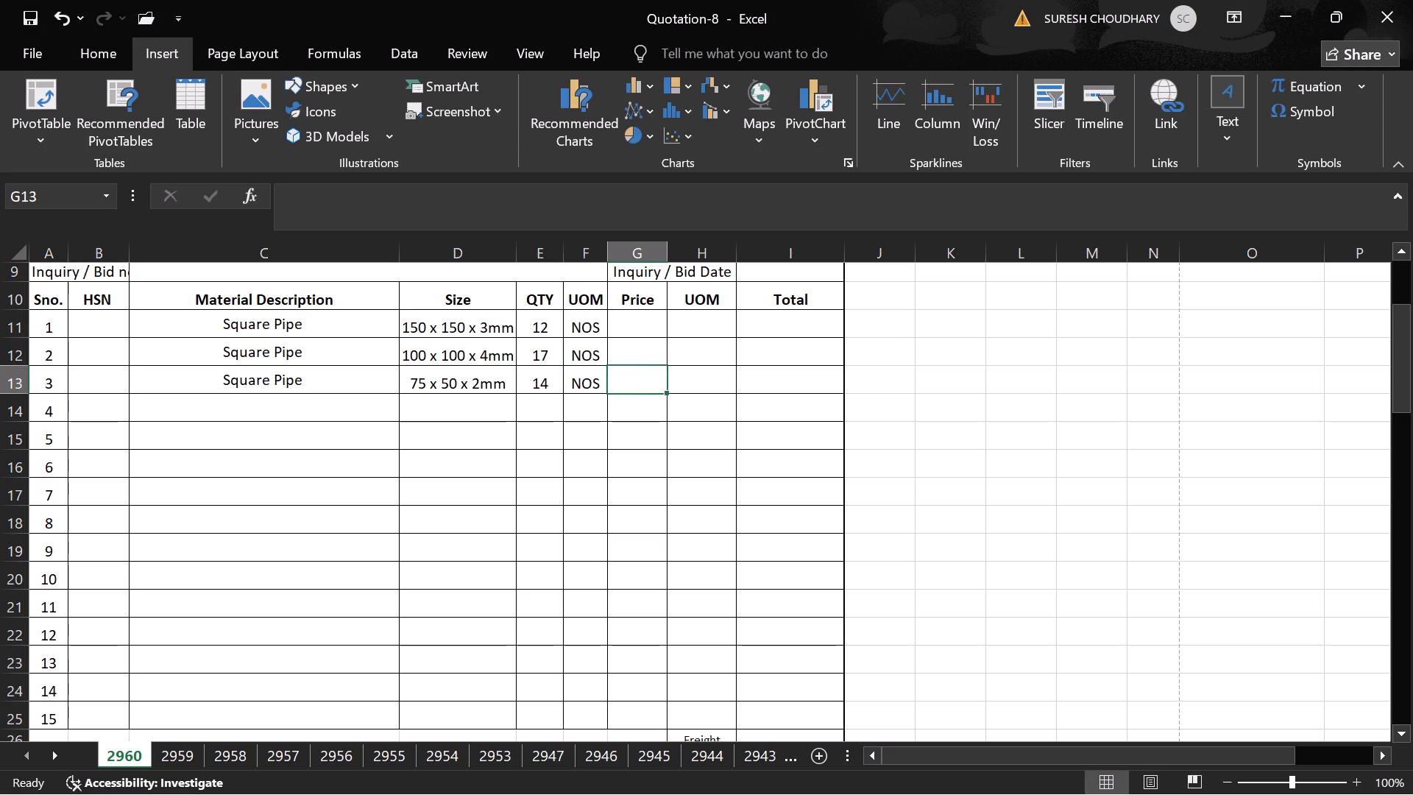
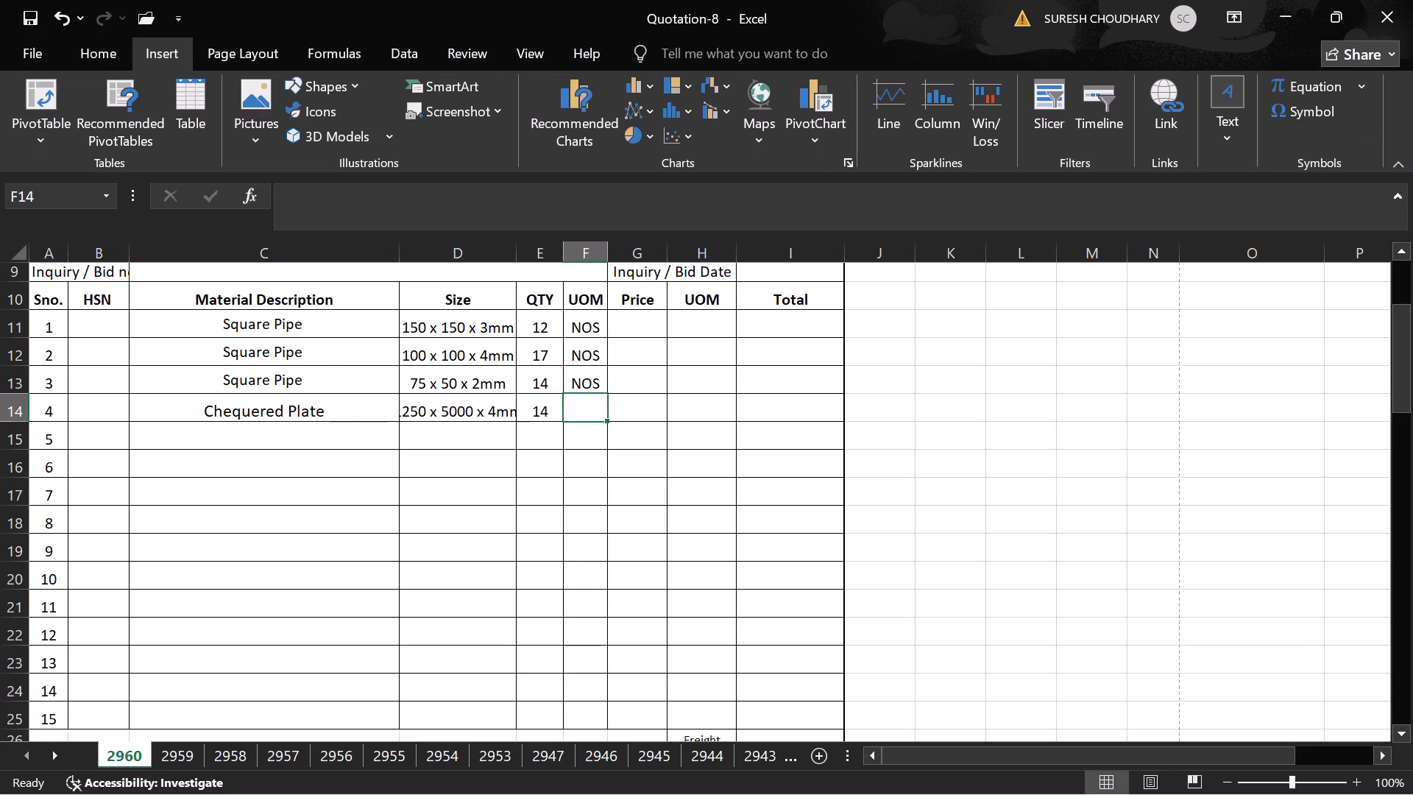
# Enter NOS as the quantity UOM for item 4, Chequered Plate (F14), and move down to the item 5 row.
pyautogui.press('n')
pyautogui.press('Right')
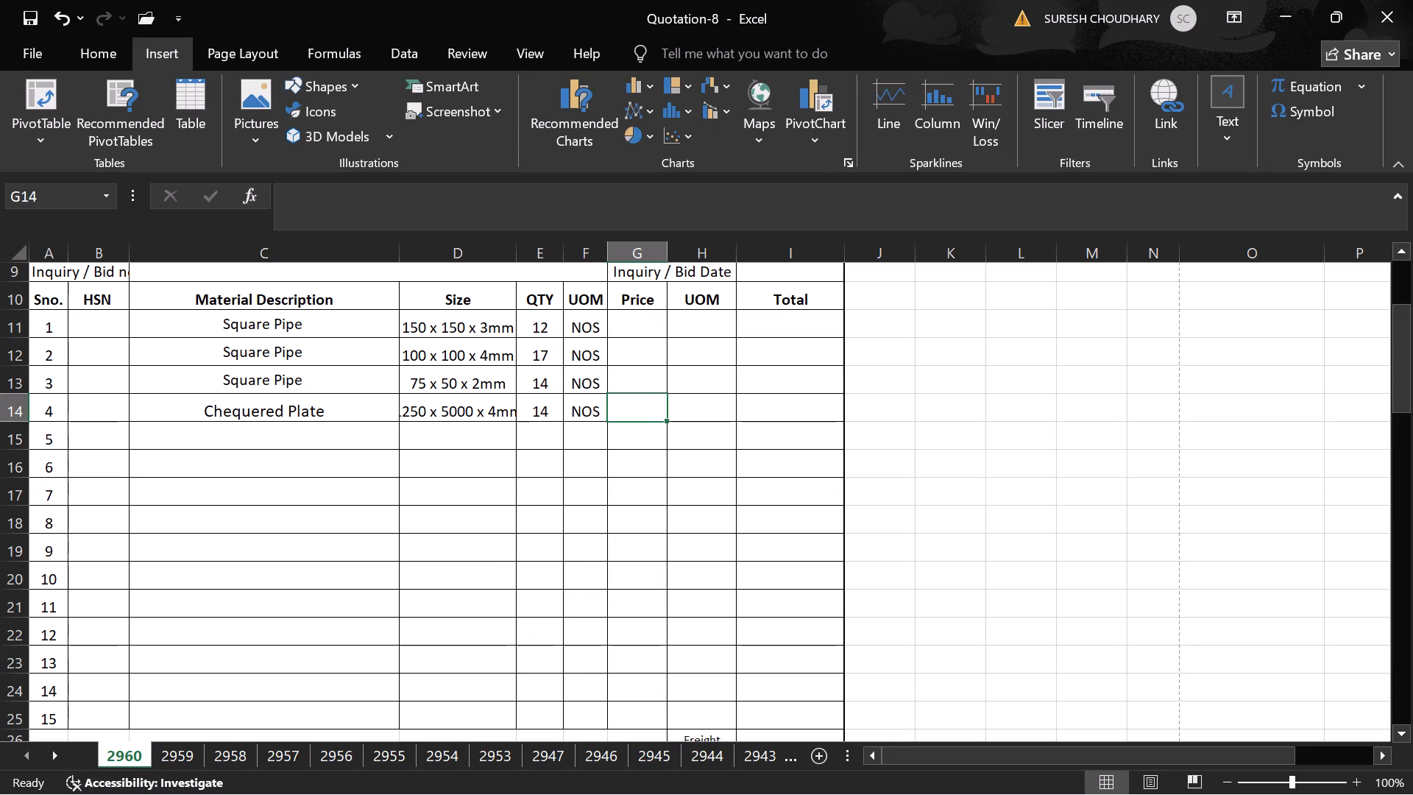
pyautogui.press('Down')
pyautogui.press('Left')
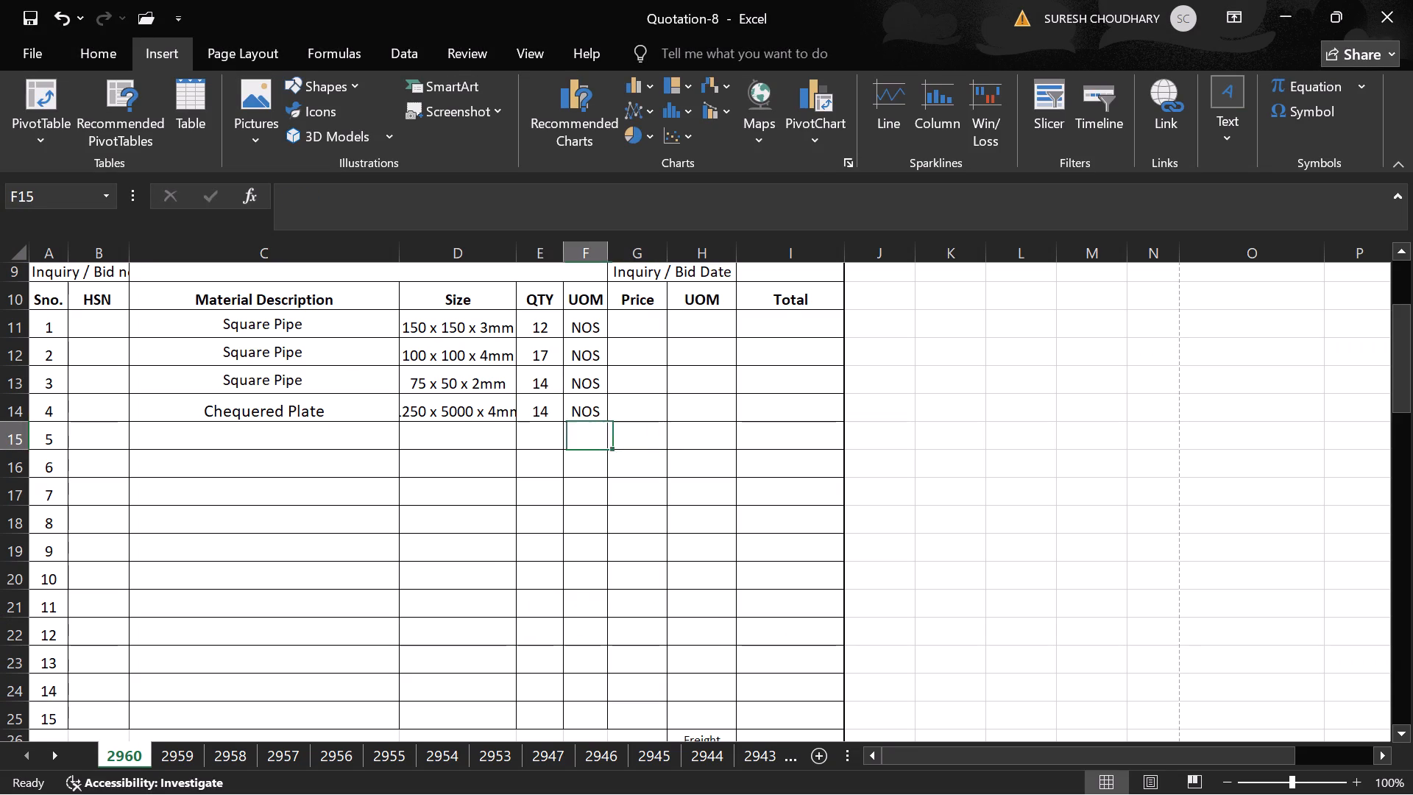
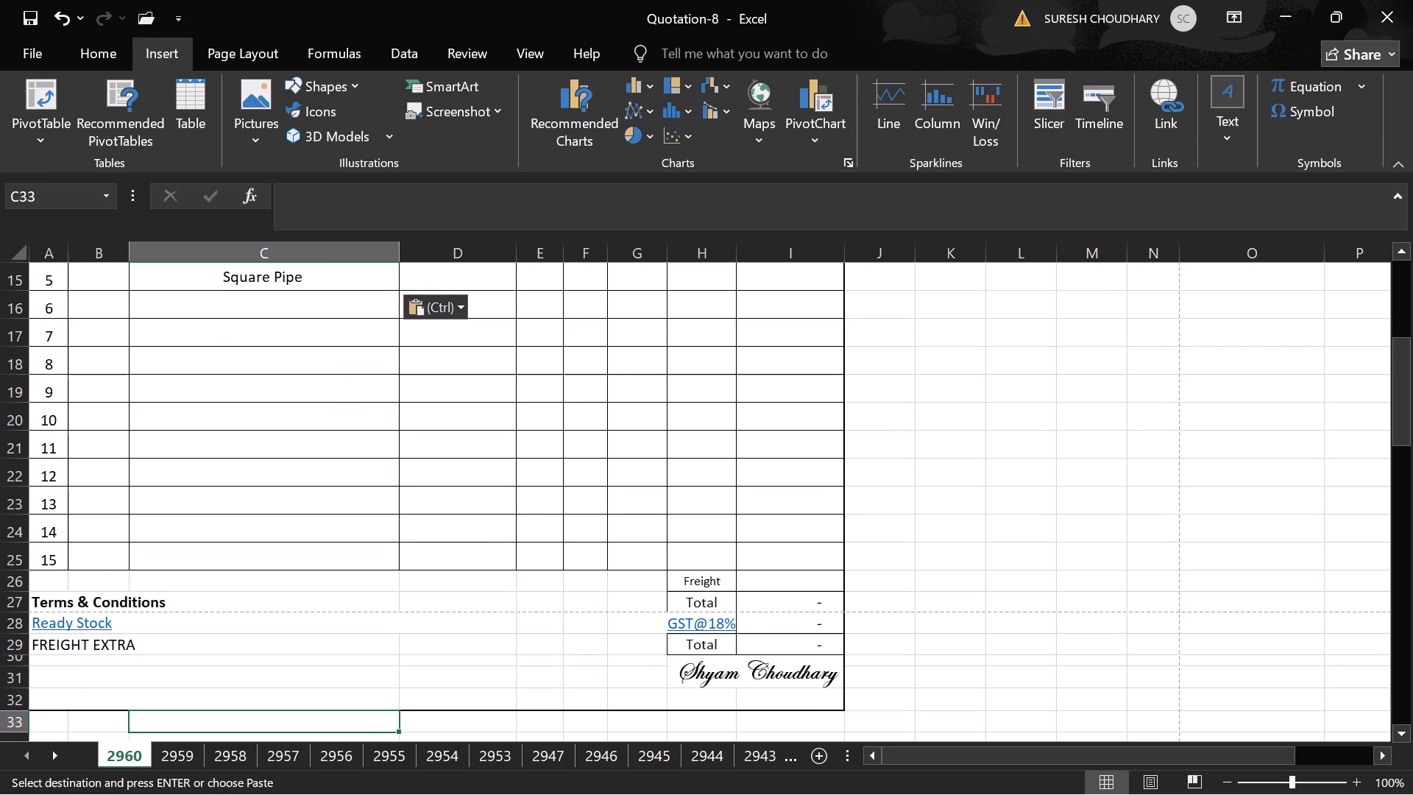
# Paste the copied Square Pipe description into the Material Description cells of items 6 and 7 (C16 and C17).
pyautogui.hotkey('ctrl', 'Up')
pyautogui.press('Down')
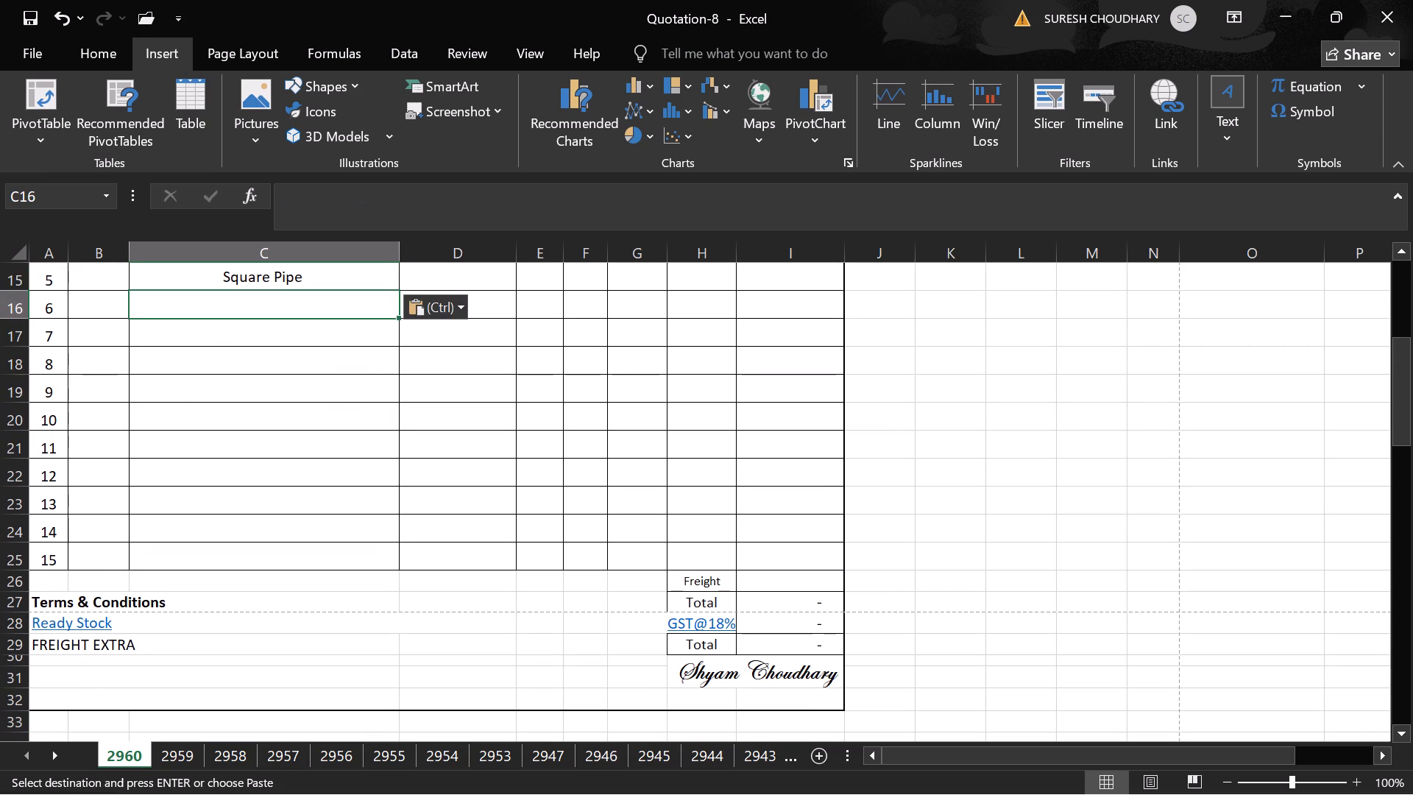
pyautogui.hotkey('ctrl', 'v')
pyautogui.press('Down')
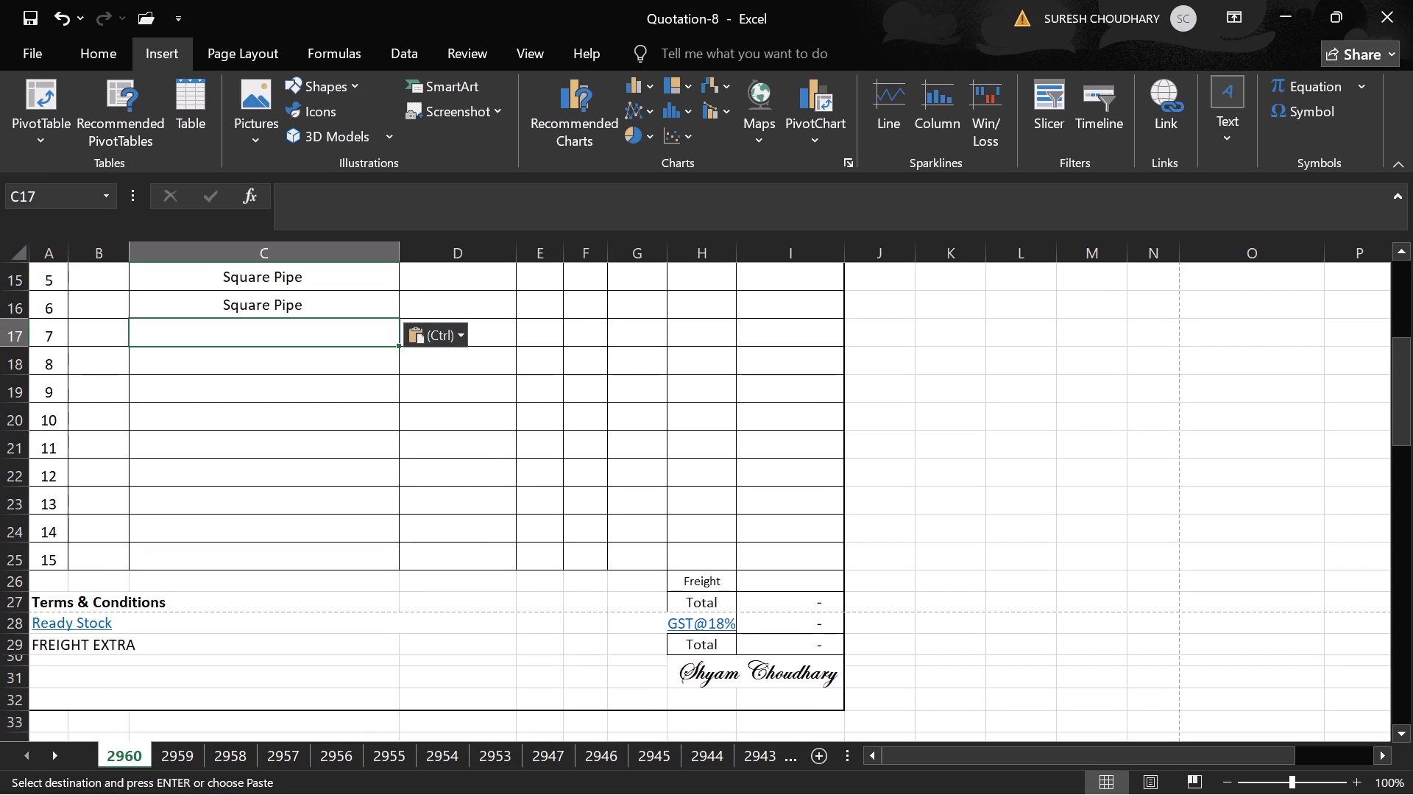
pyautogui.hotkey('ctrl', 'v')
pyautogui.press('Down')
pyautogui.press('Up')
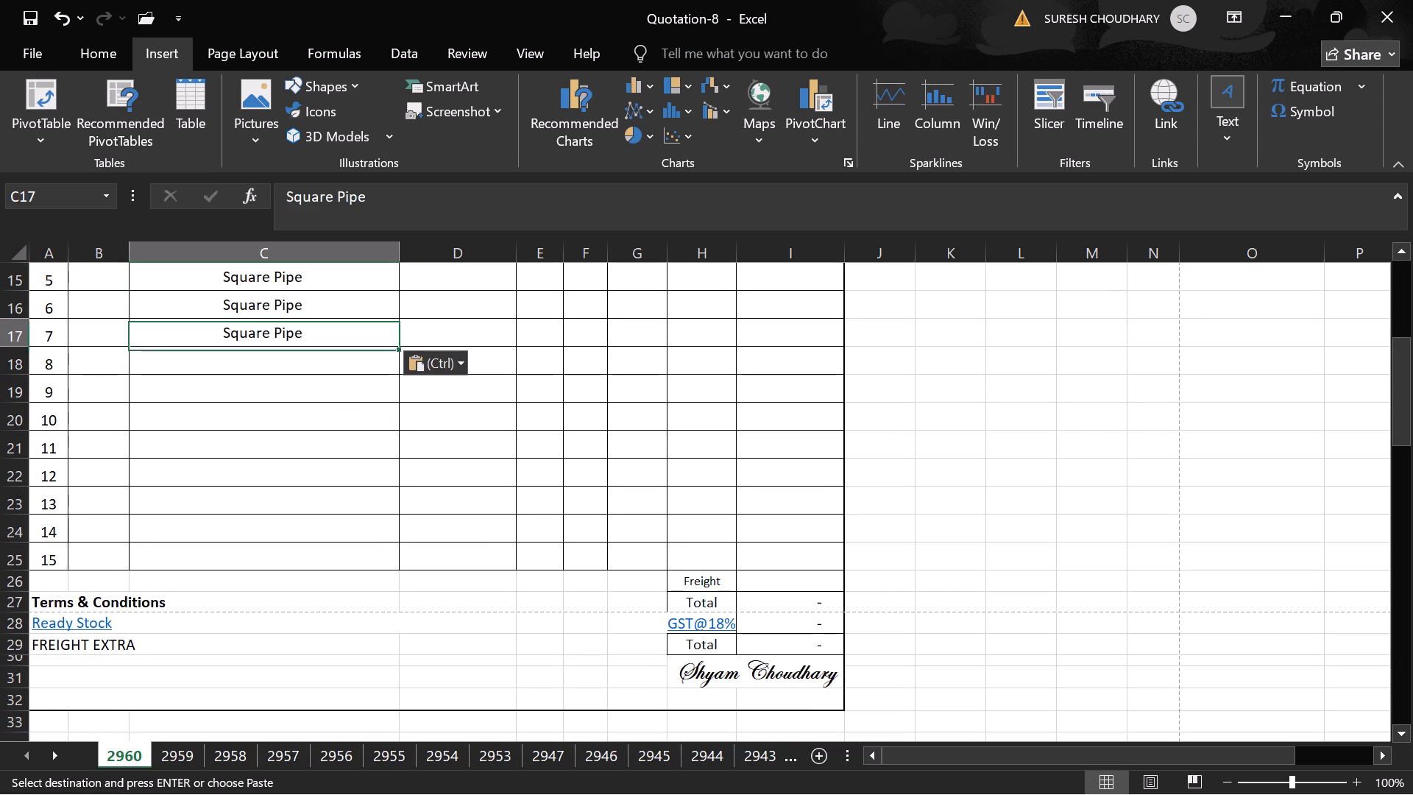
# Go back up through the item descriptions to the Square Pipe cell of item 5 (C15).
pyautogui.press('Up')
pyautogui.press('Up')
pyautogui.press('Up')
pyautogui.press('Up')
pyautogui.press('Down')
pyautogui.press('Down')
pyautogui.press('Down')
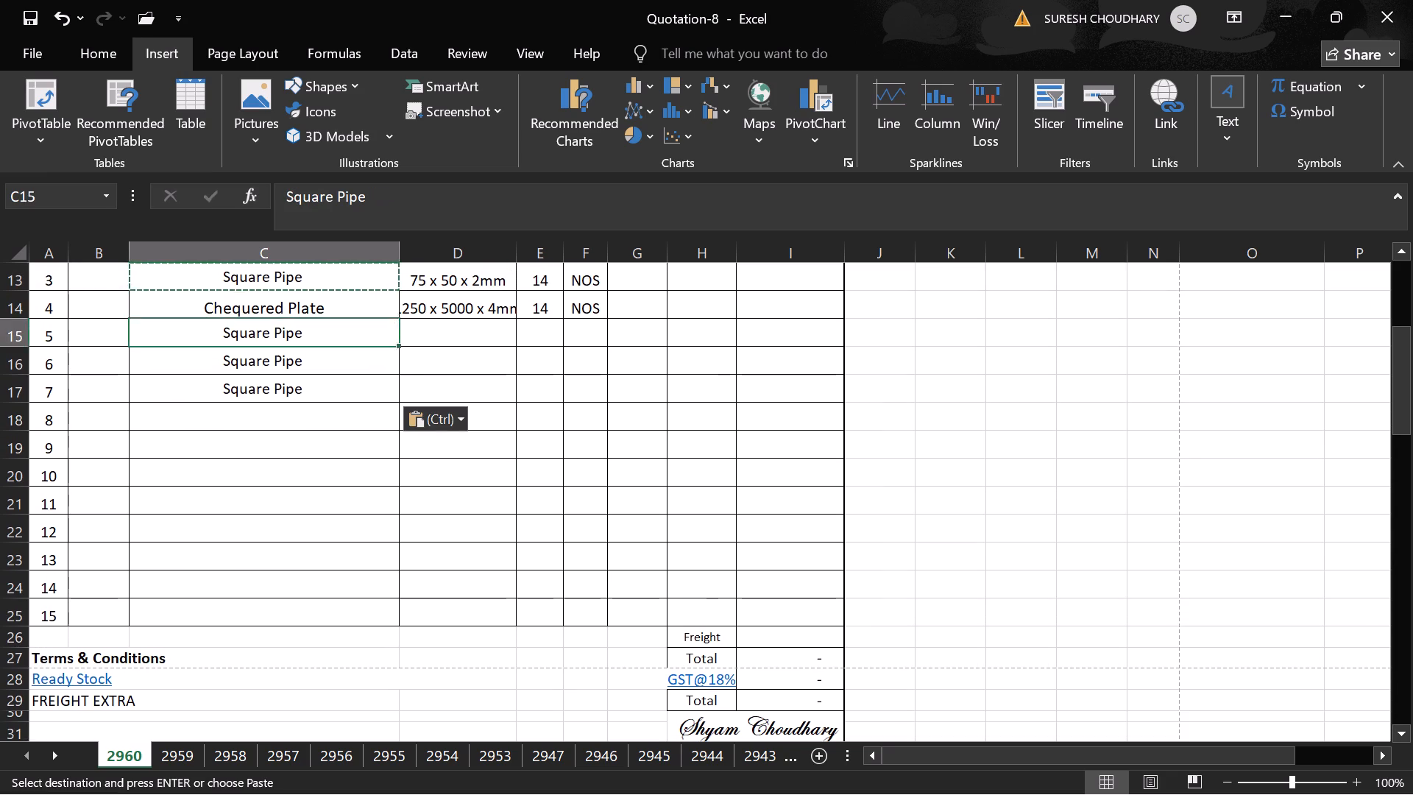
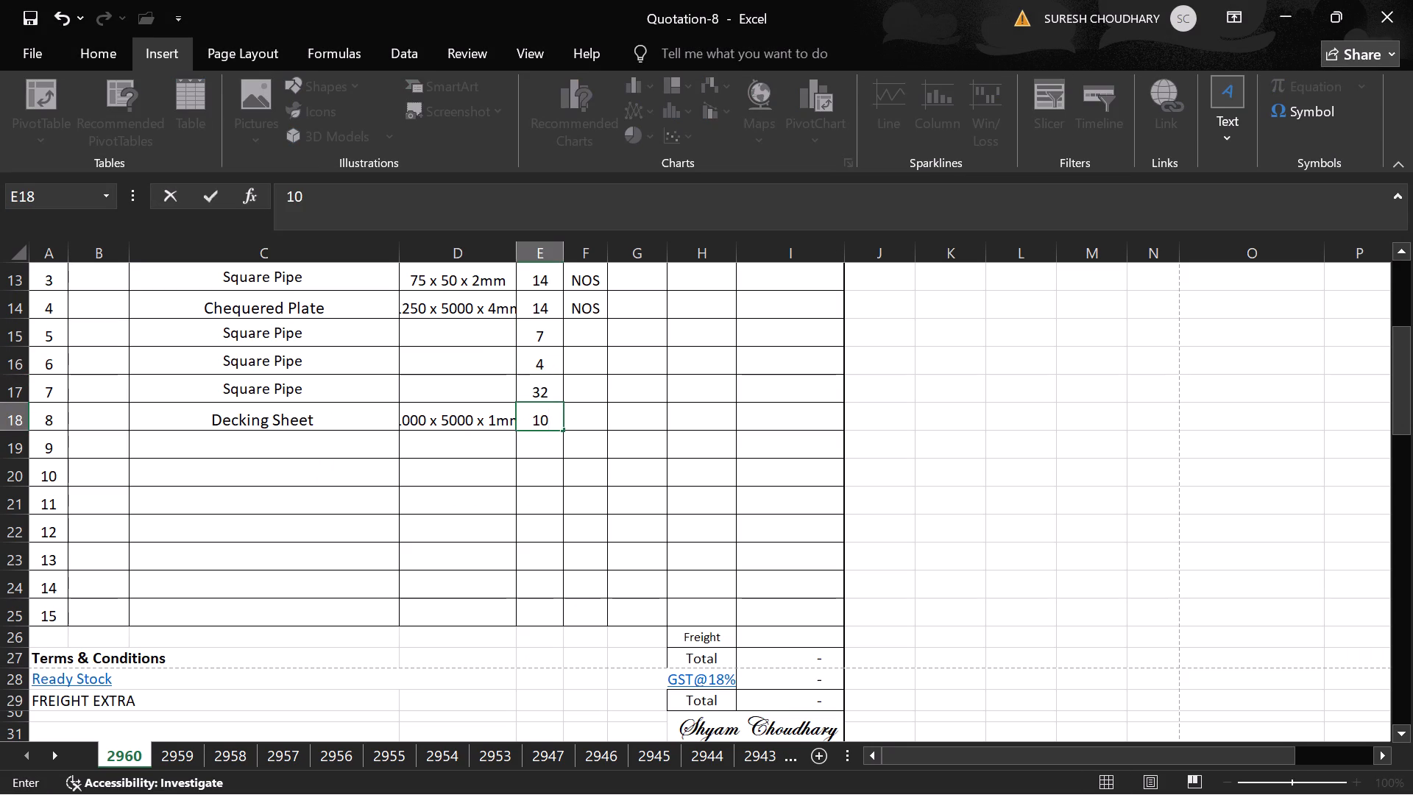
# Finish the Decking Sheet quantity entry of 10 in E18 and go to item 5's empty size cell (D15).
pyautogui.press('Left')
pyautogui.press('Up')
pyautogui.press('Up')
pyautogui.press('Up')
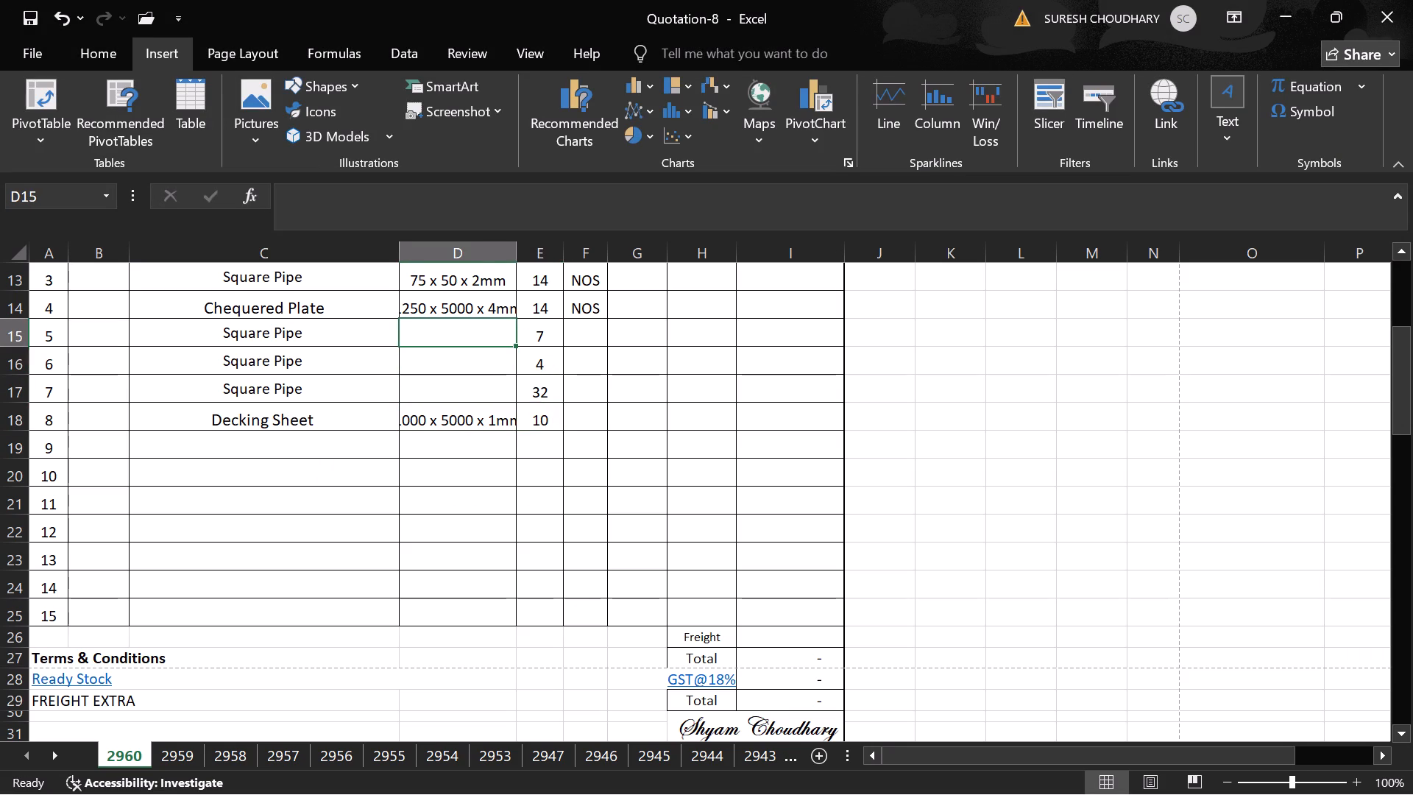
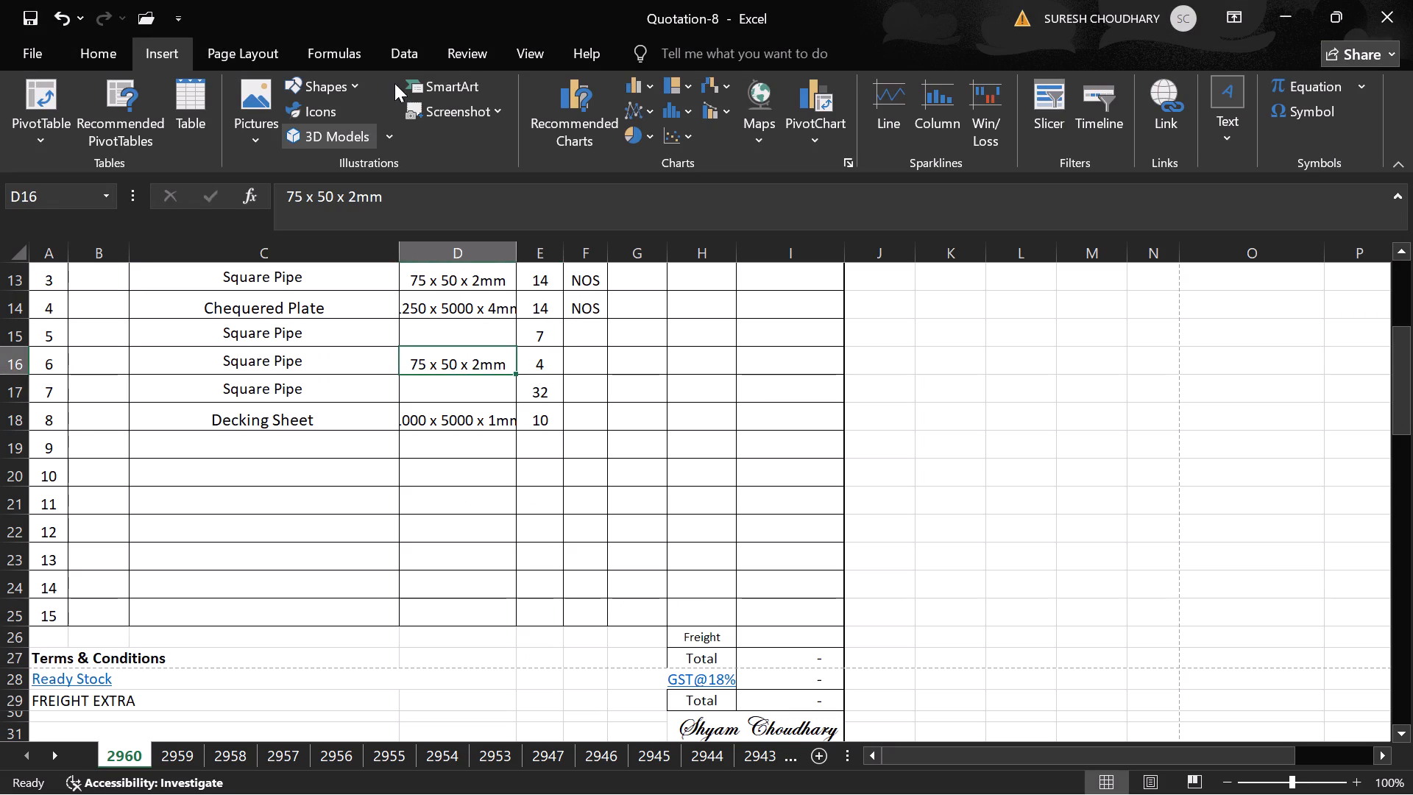
# Open the size of the item 6 Square Pipe (cell D16) for editing.
pyautogui.doubleClick(355, 194)
pyautogui.click(355, 194)
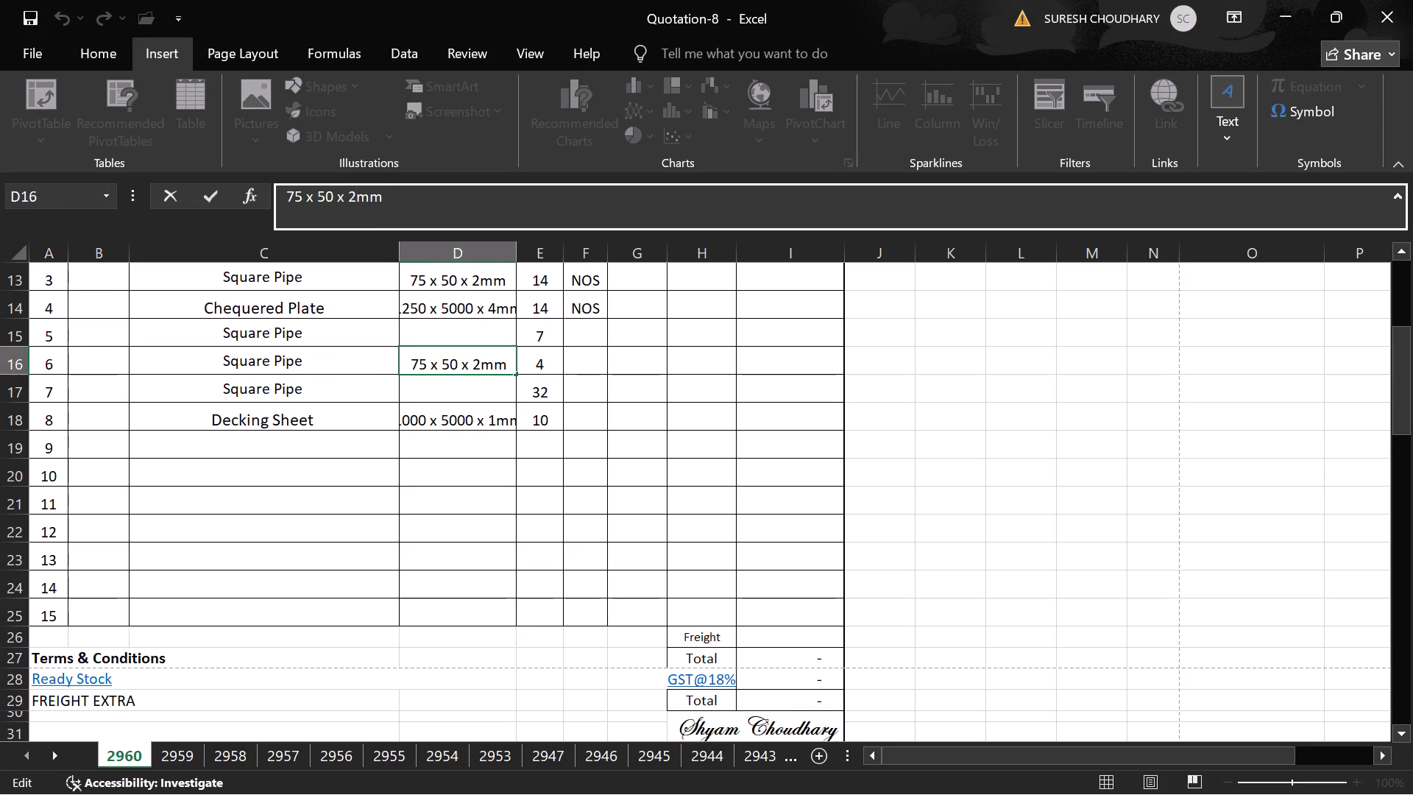
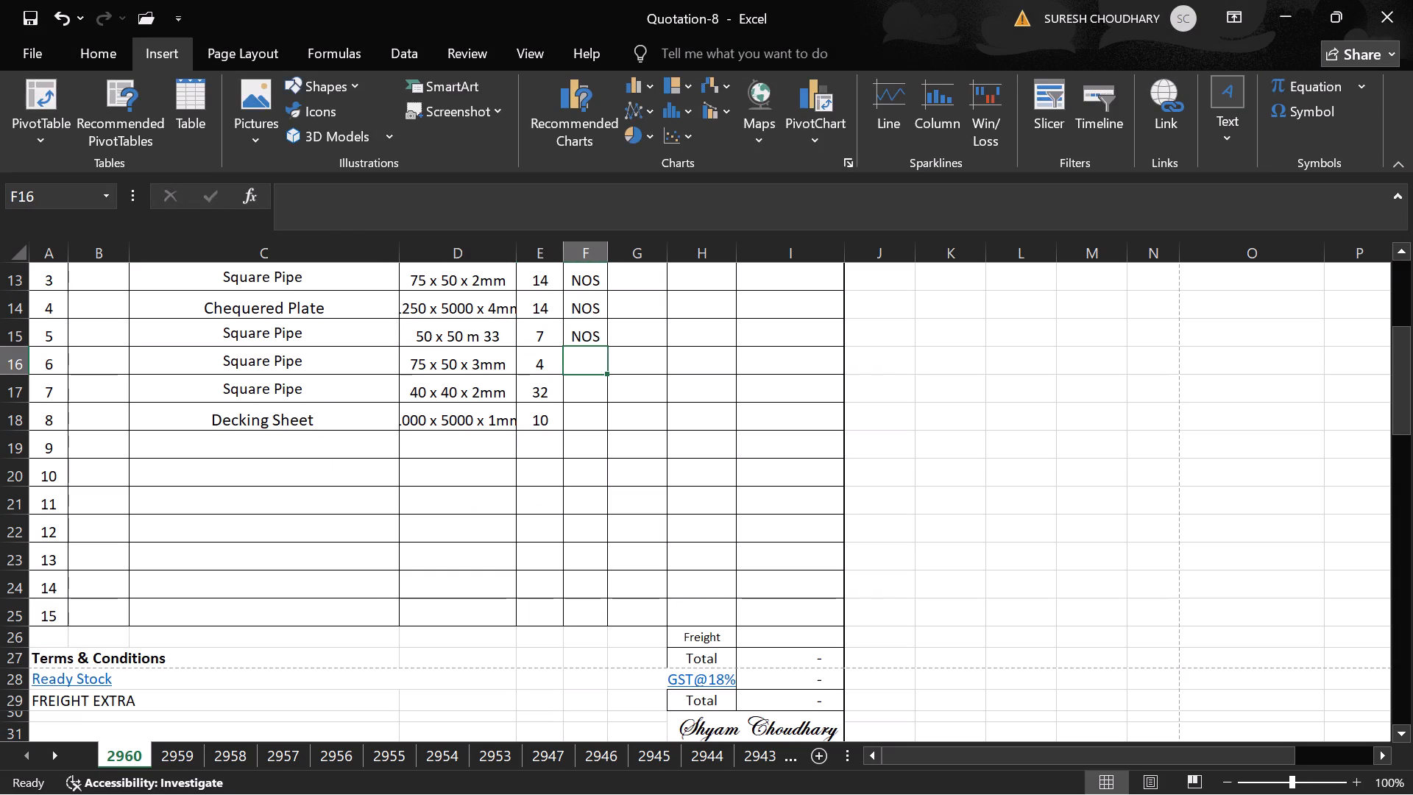
# Enter the unit NOS for items 6, 7 and 8 (F16:F18).
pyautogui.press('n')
pyautogui.press('Down')
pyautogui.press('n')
pyautogui.press('Down')
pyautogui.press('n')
pyautogui.press('Down')
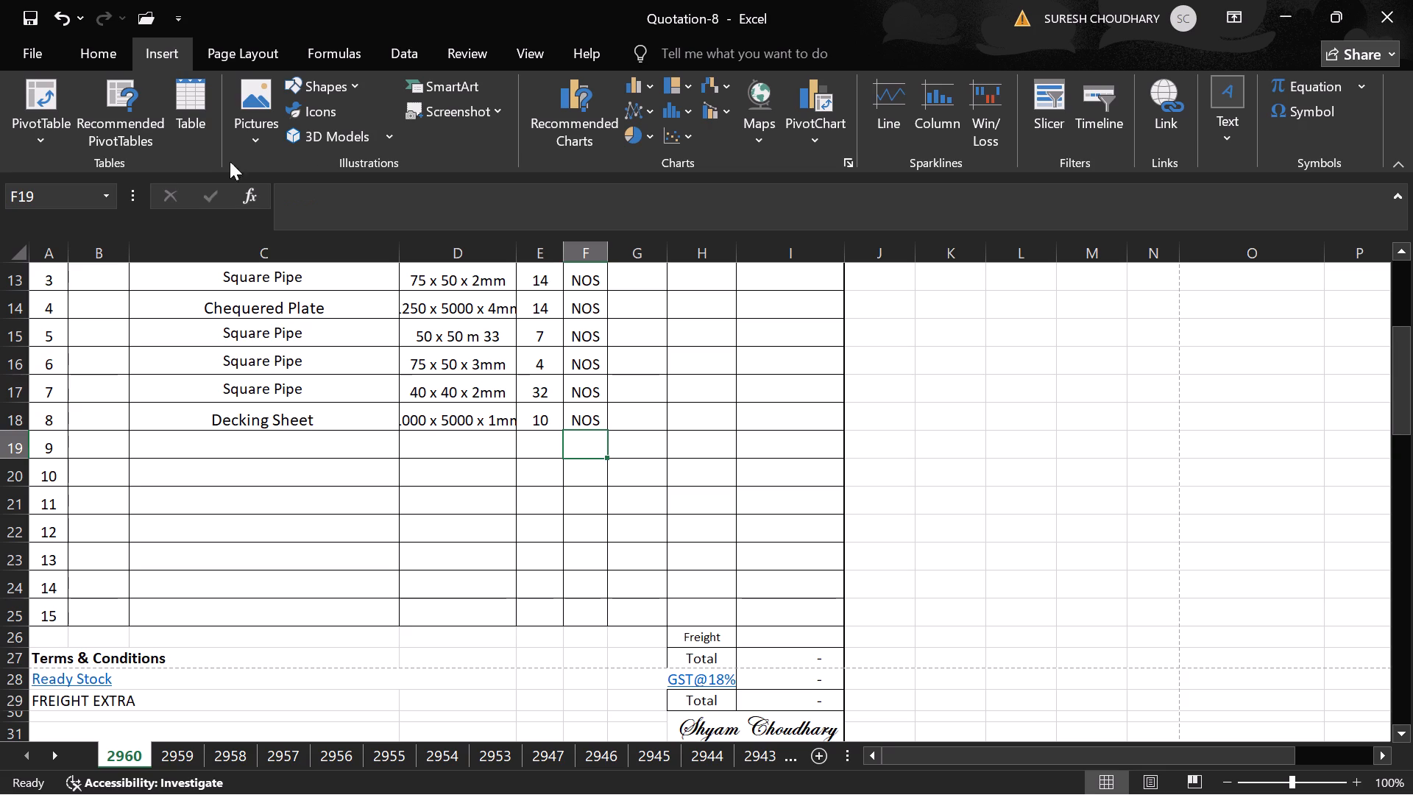
# Delete the entire empty rows of items 9 and 10 below the Decking Sheet entry.
pyautogui.rightClick(9, 441)
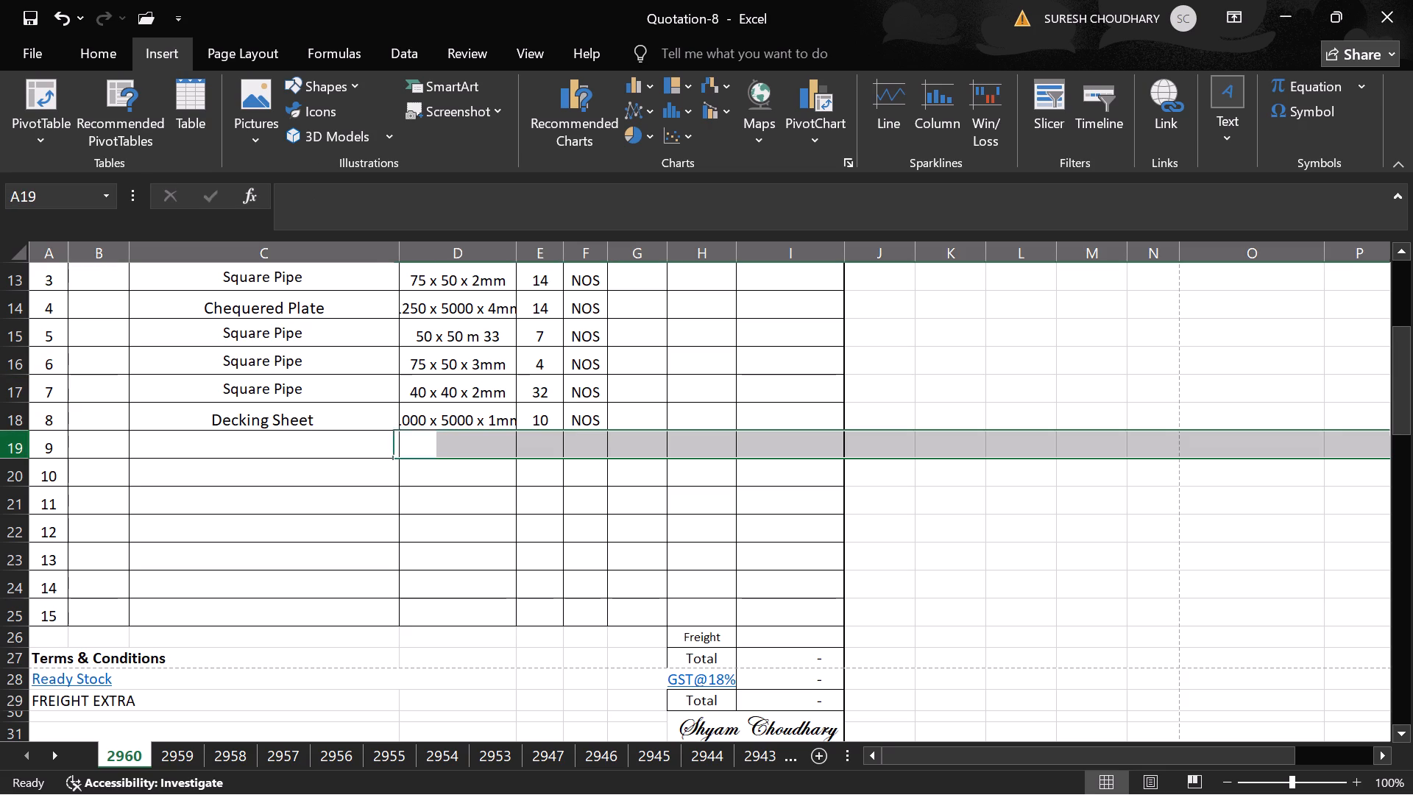
pyautogui.rightClick(9, 441)
pyautogui.rightClick(9, 441)
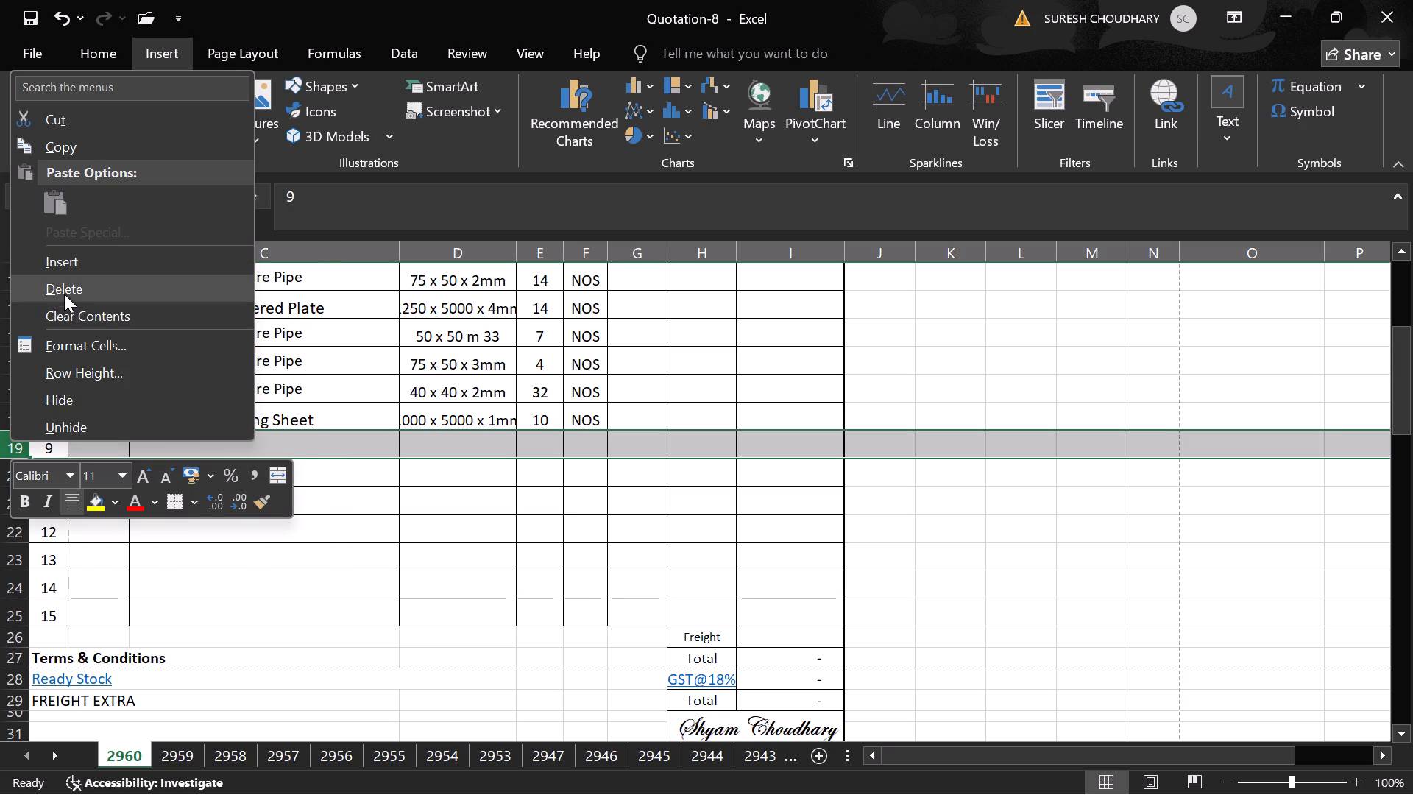
pyautogui.click(65, 286)
pyautogui.rightClick(12, 445)
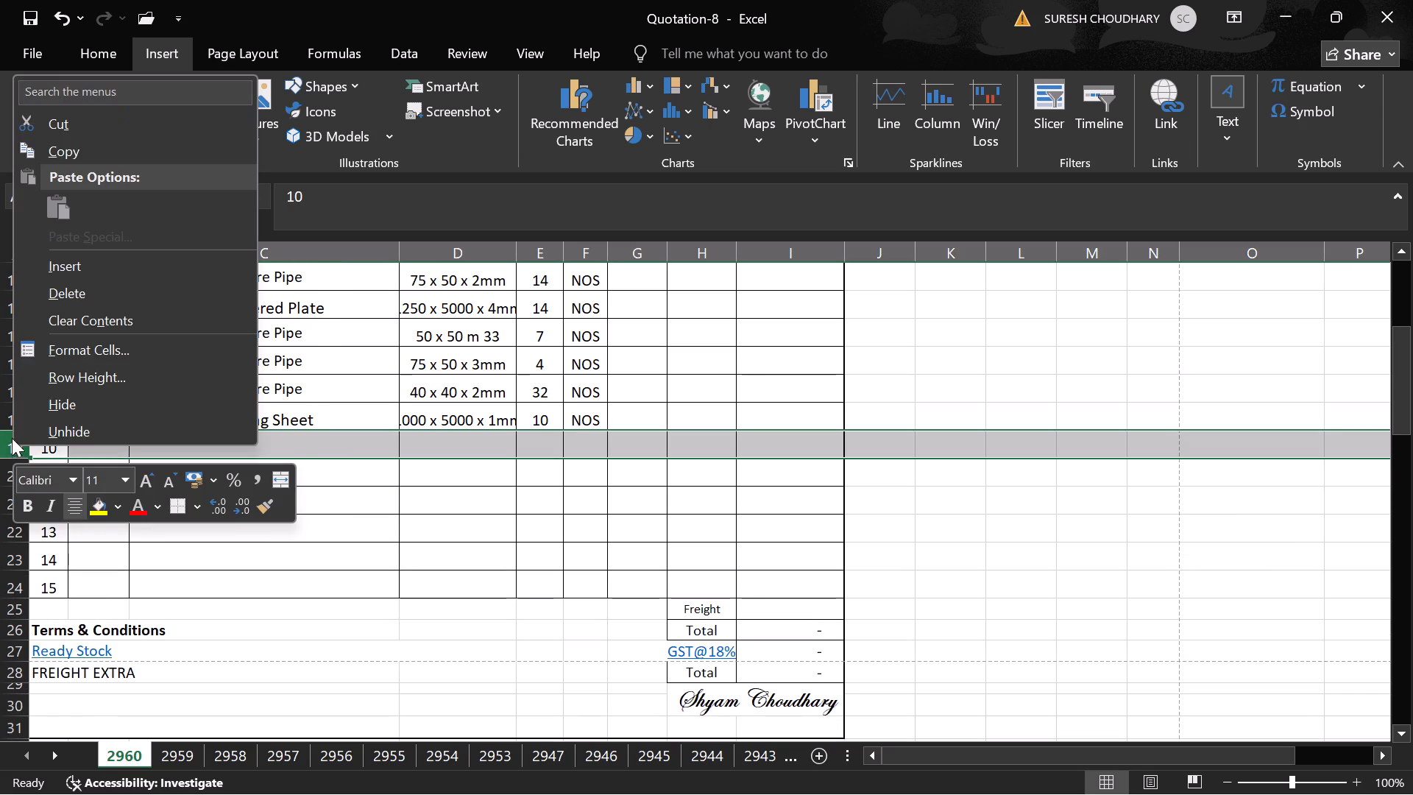
pyautogui.click(60, 290)
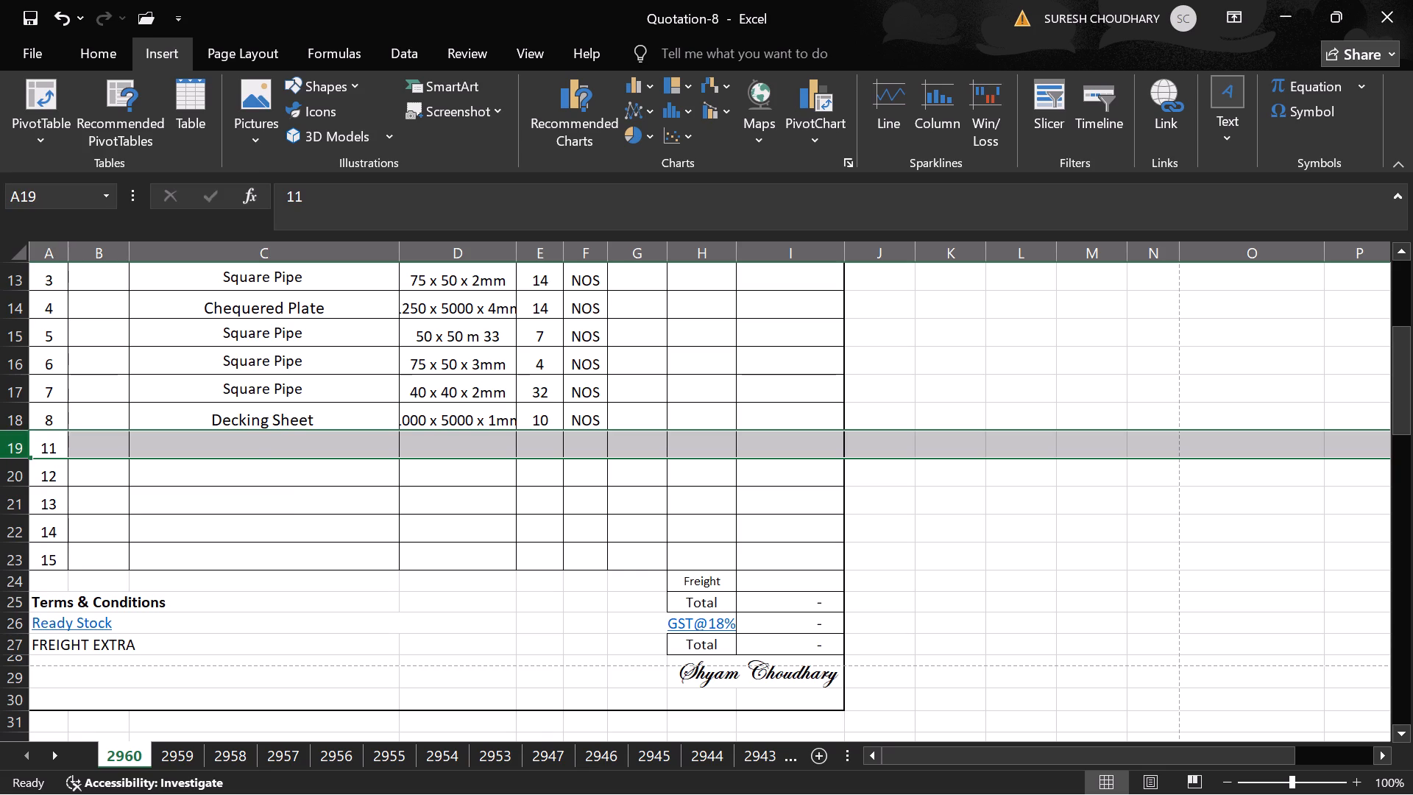
# Delete the unused blank item rows below the Decking Sheet line one by one, from serial number 11 through 14.
pyautogui.rightClick(5, 447)
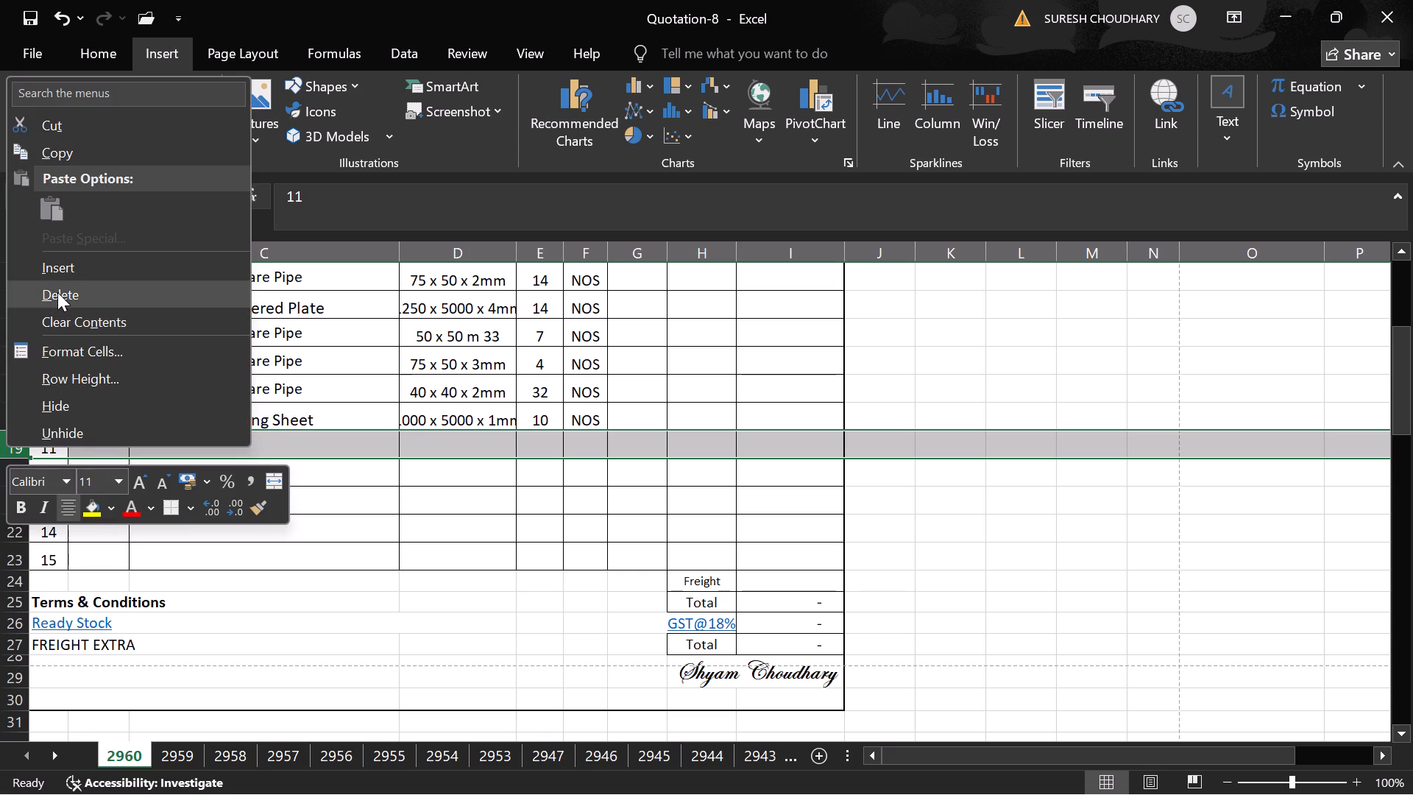
pyautogui.click(57, 291)
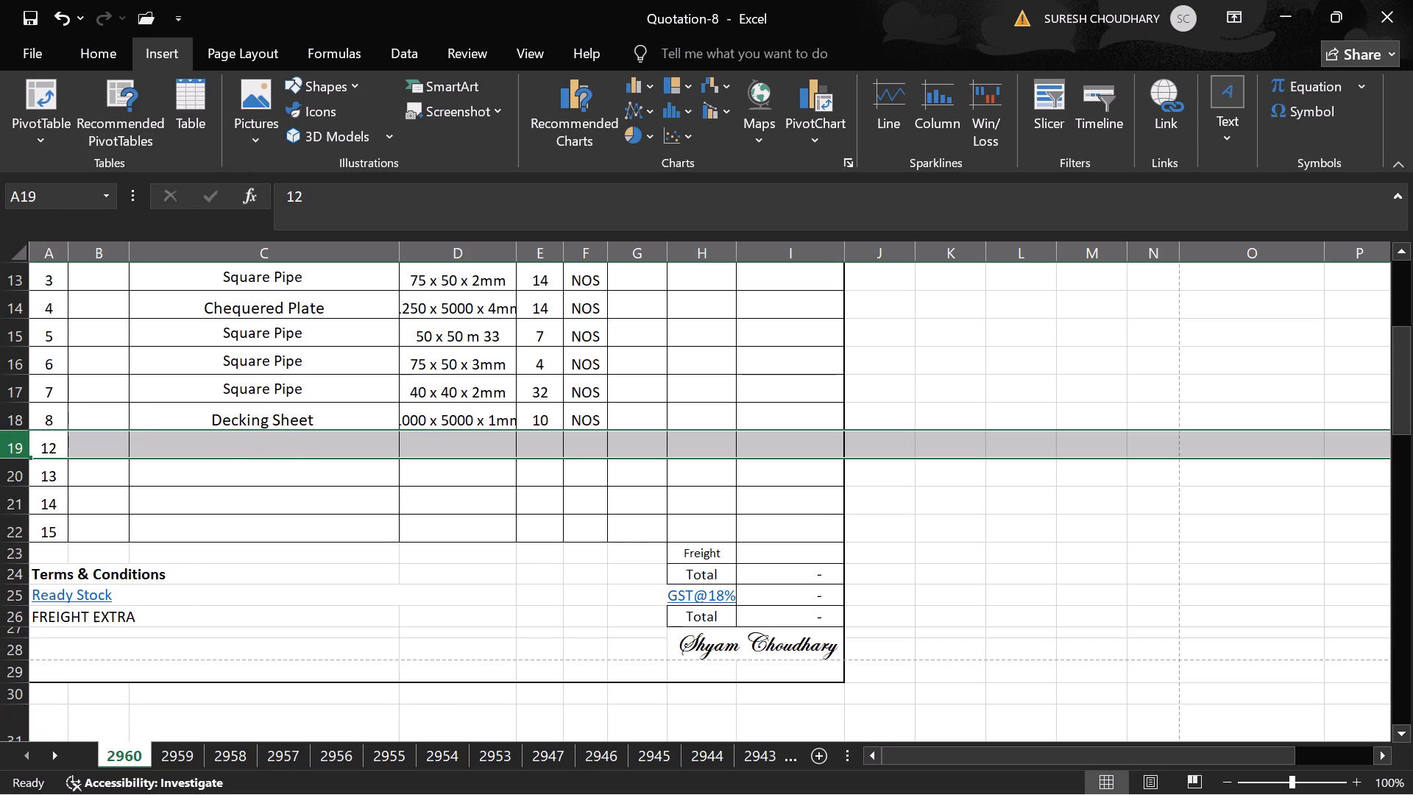
pyautogui.rightClick(14, 440)
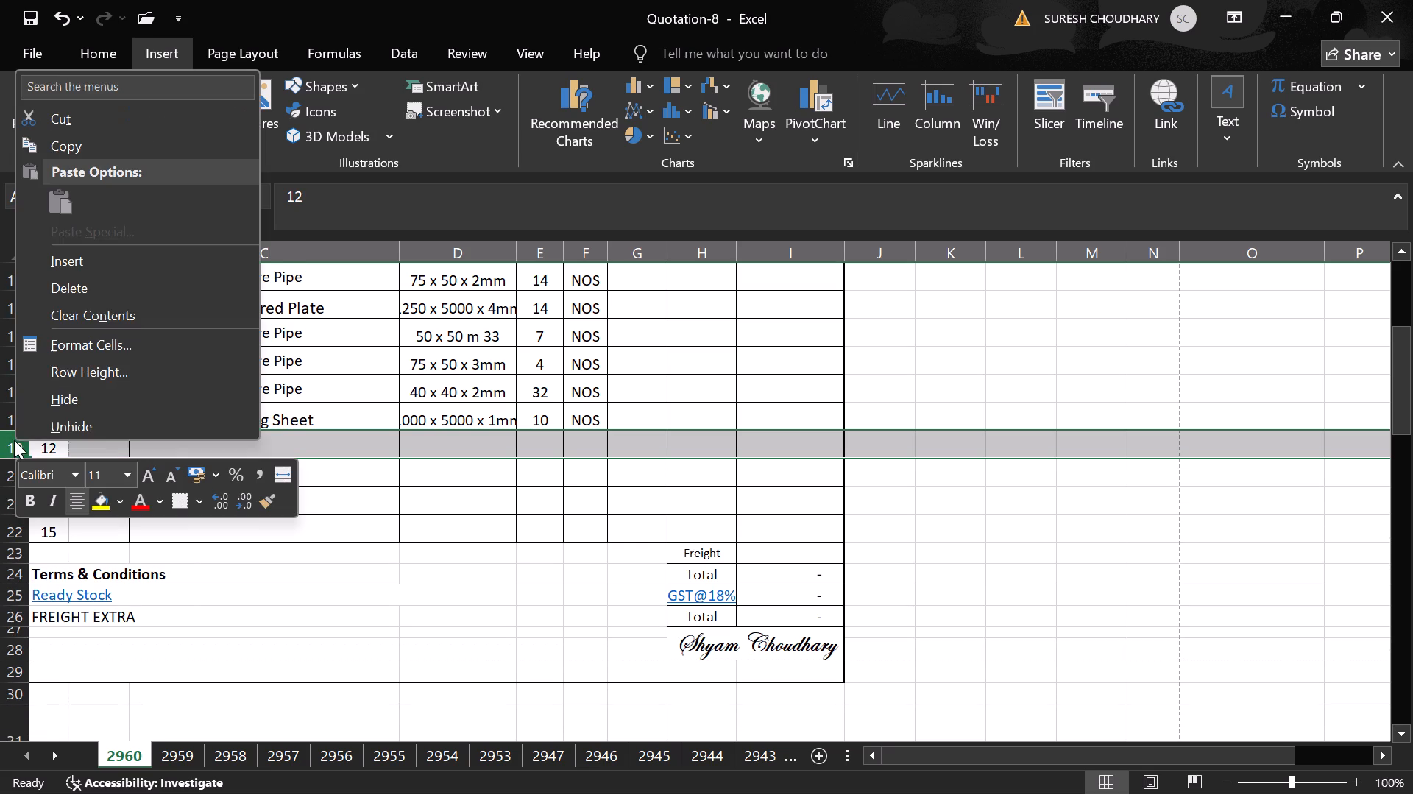
pyautogui.click(70, 284)
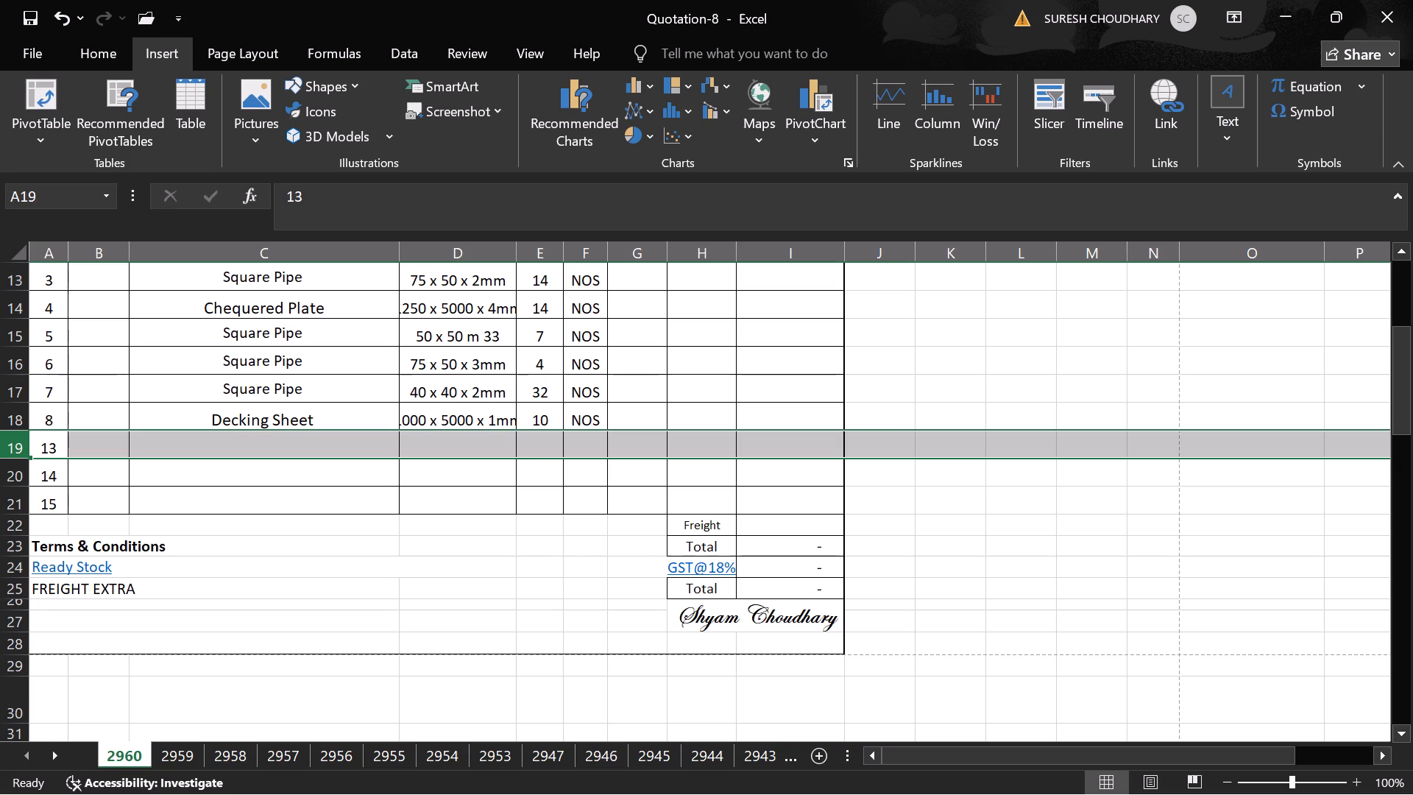
pyautogui.rightClick(6, 444)
pyautogui.click(64, 293)
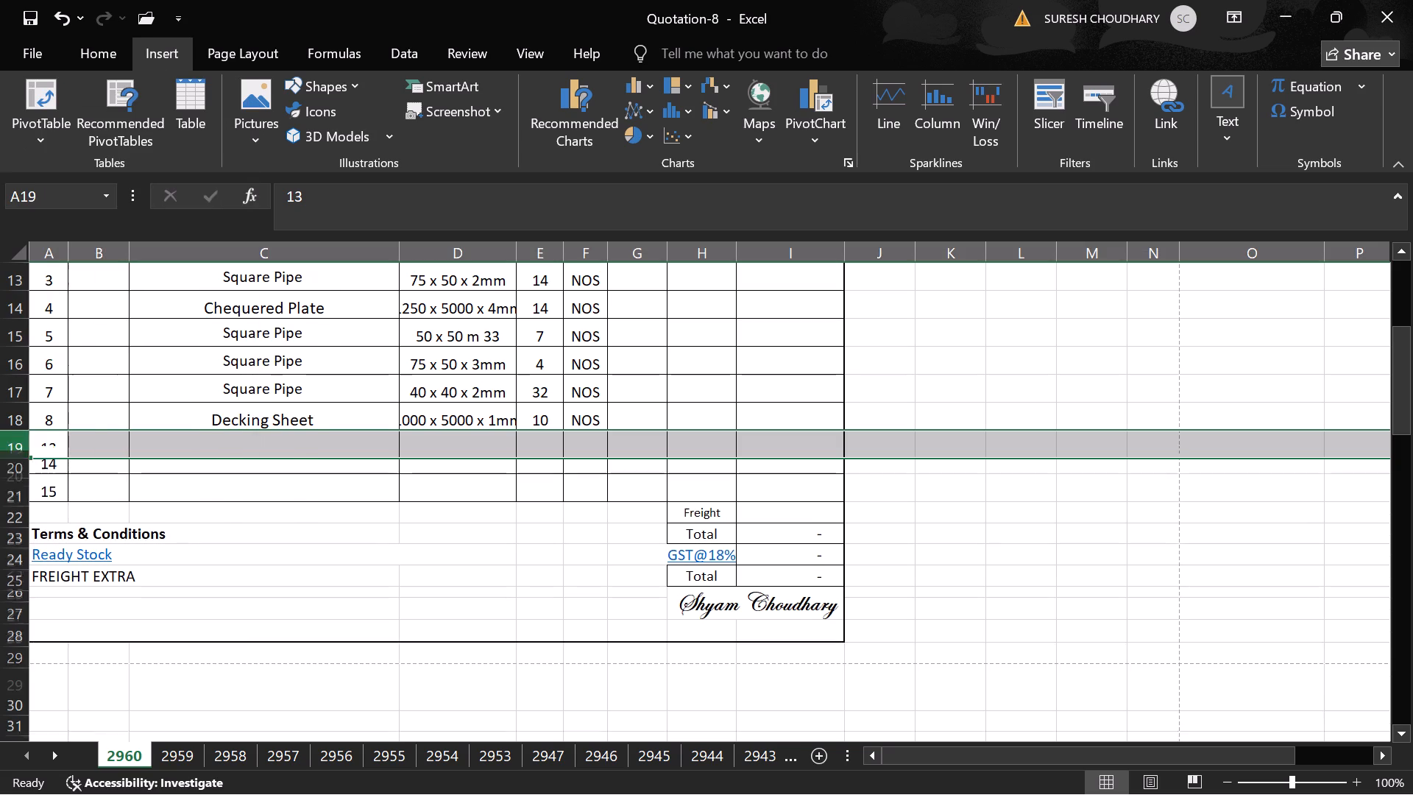
pyautogui.rightClick(16, 445)
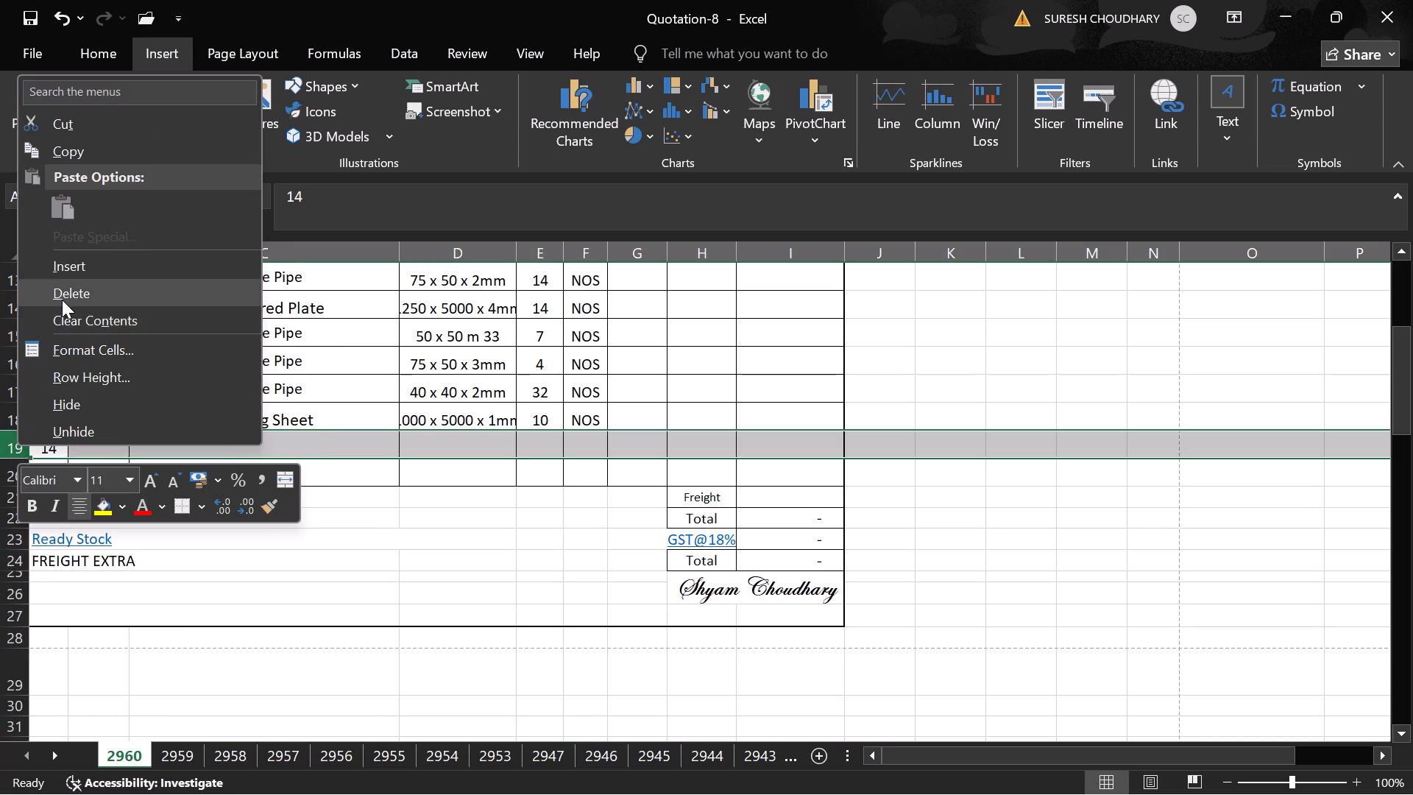
# Delete the remaining blank item rows below the Decking Sheet line, serial numbers 14 and 15.
pyautogui.doubleClick(62, 300)
pyautogui.rightClick(2, 444)
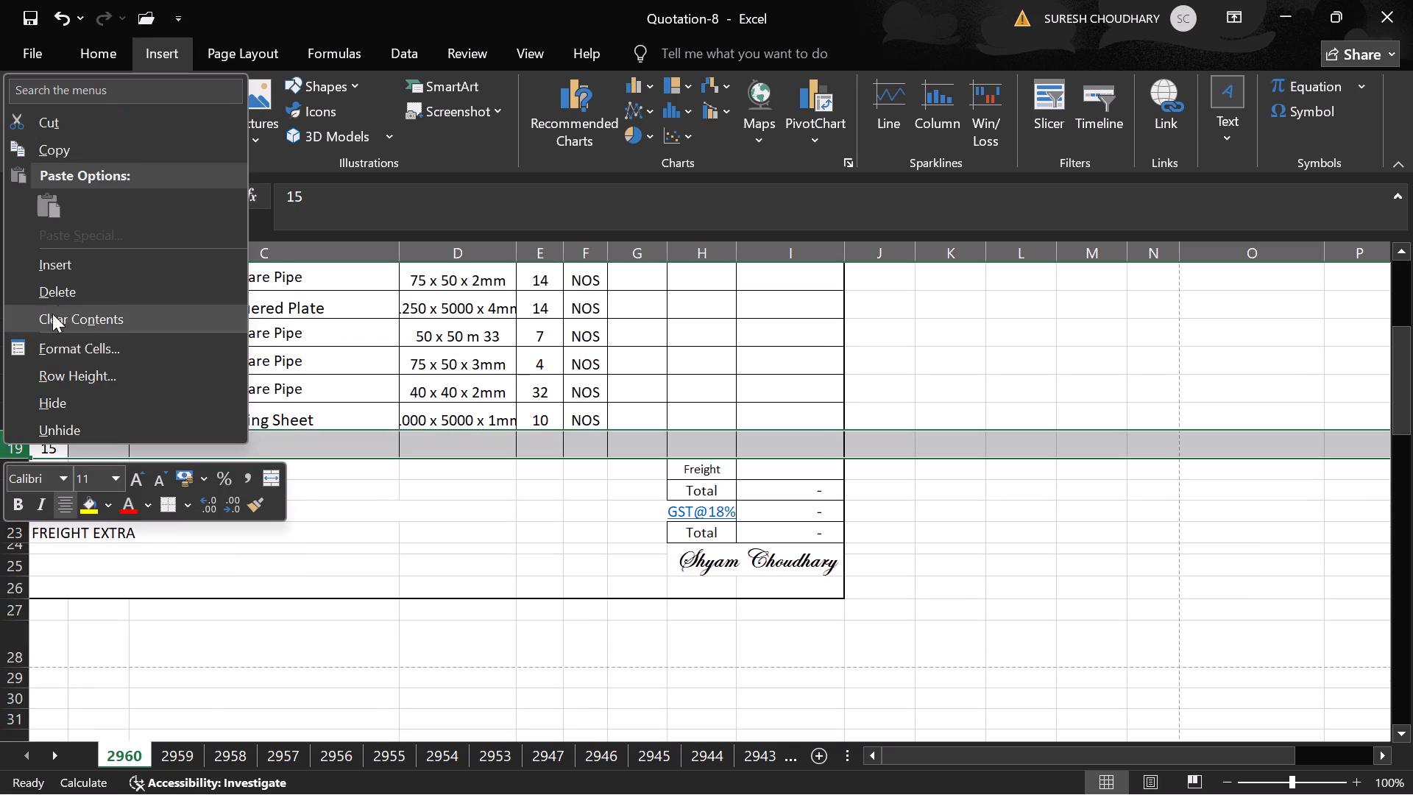
pyautogui.doubleClick(56, 297)
# Set the quotation date in cell I7 to 29.10.2026.
pyautogui.scroll(1, 441, 449)
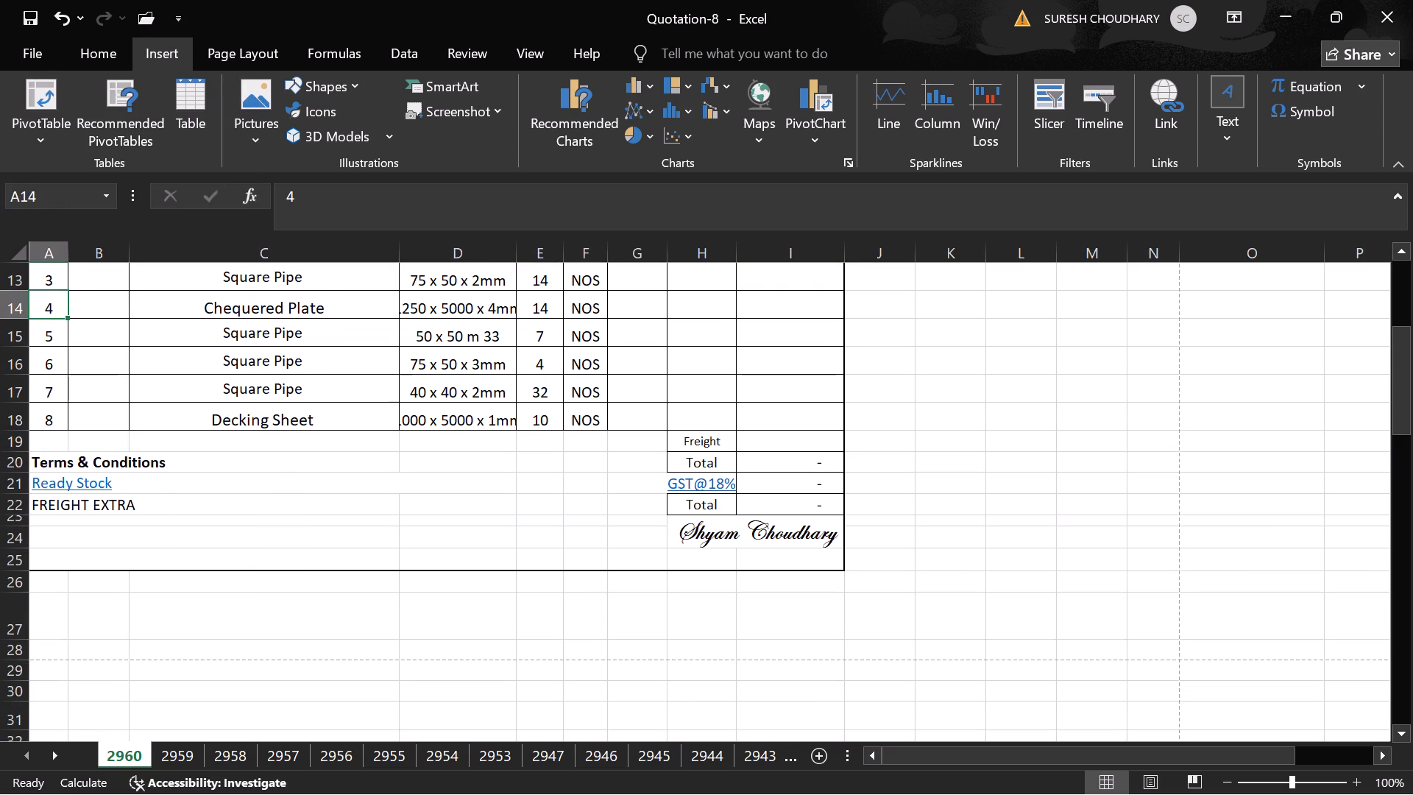
pyautogui.scroll(1, 441, 449)
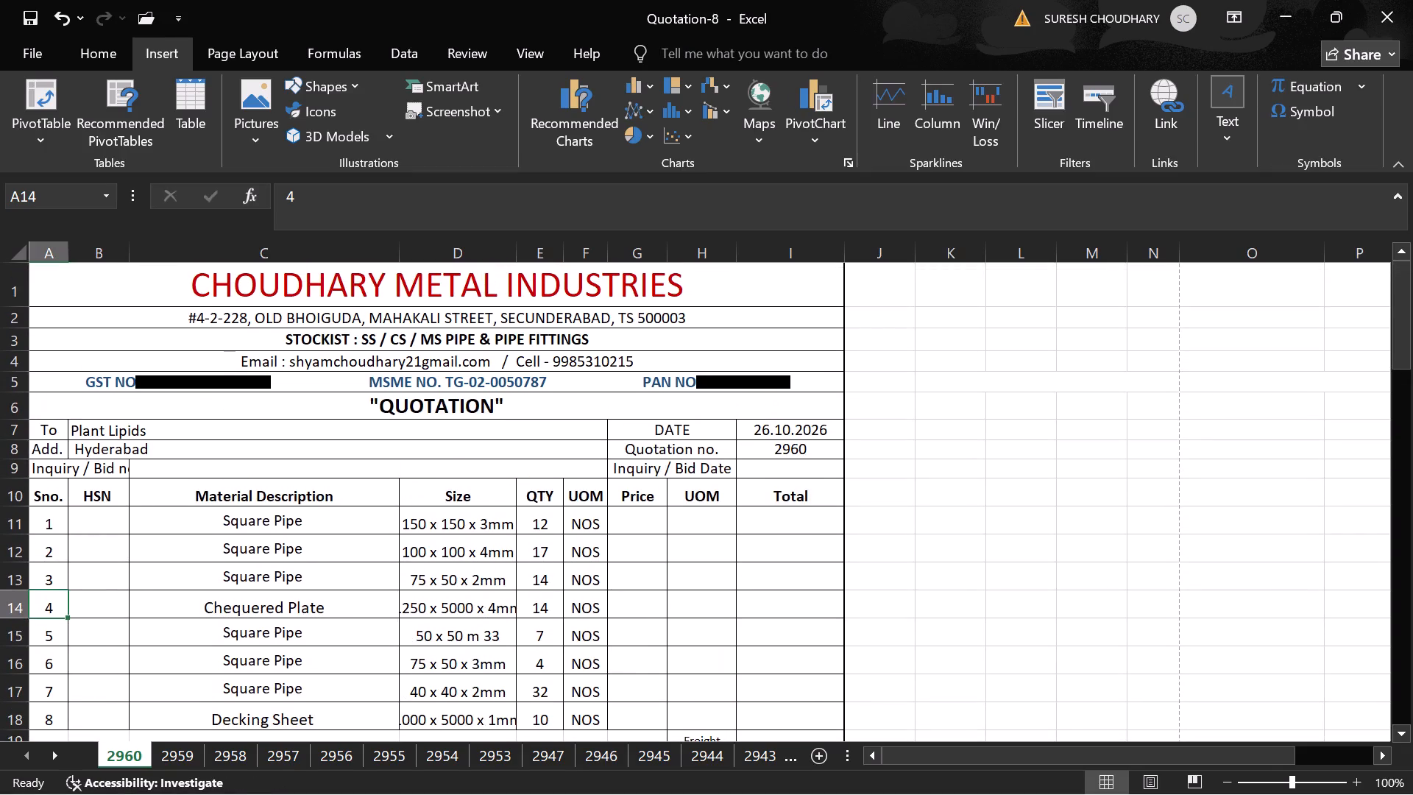
pyautogui.doubleClick(787, 428)
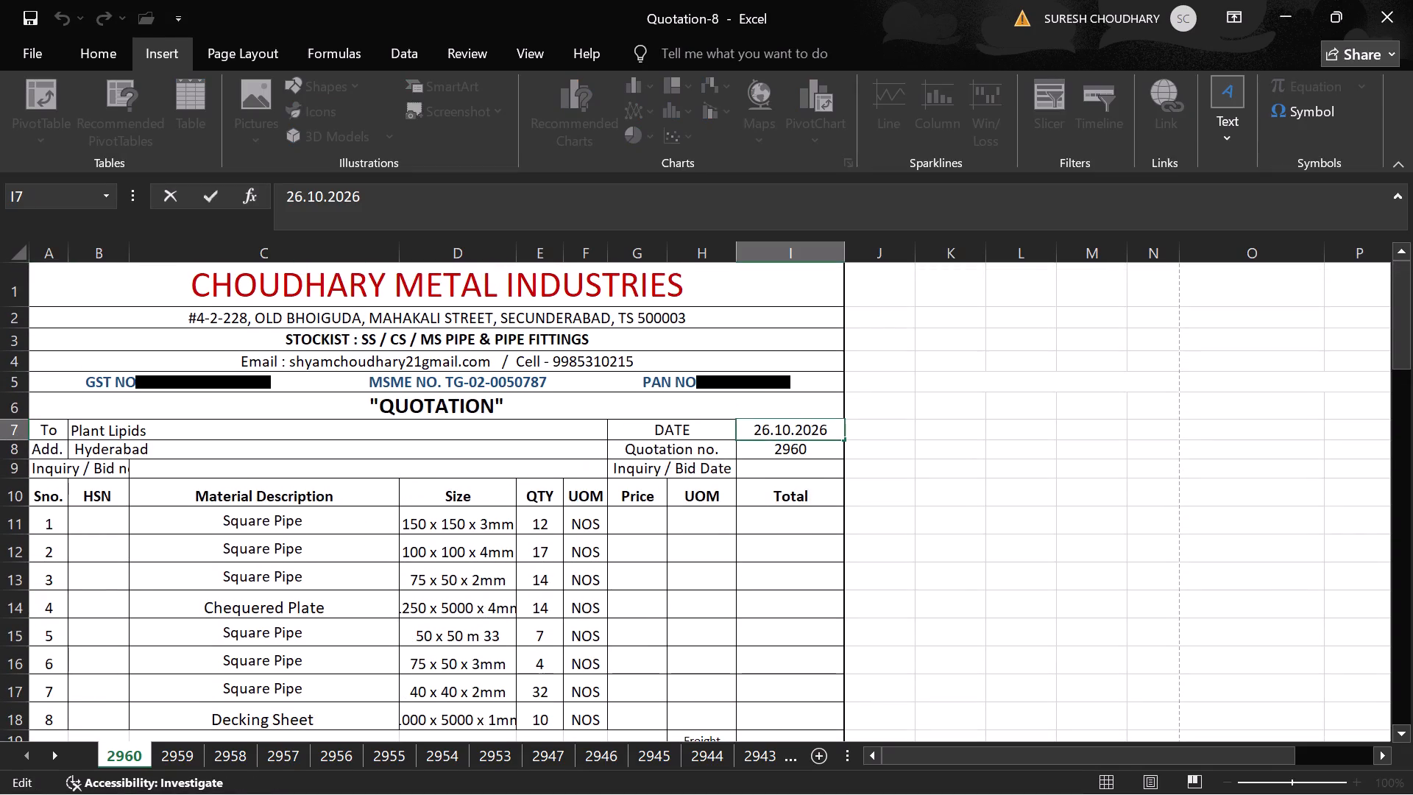
pyautogui.click(765, 424)
pyautogui.click(771, 424)
pyautogui.press('BackSpace')
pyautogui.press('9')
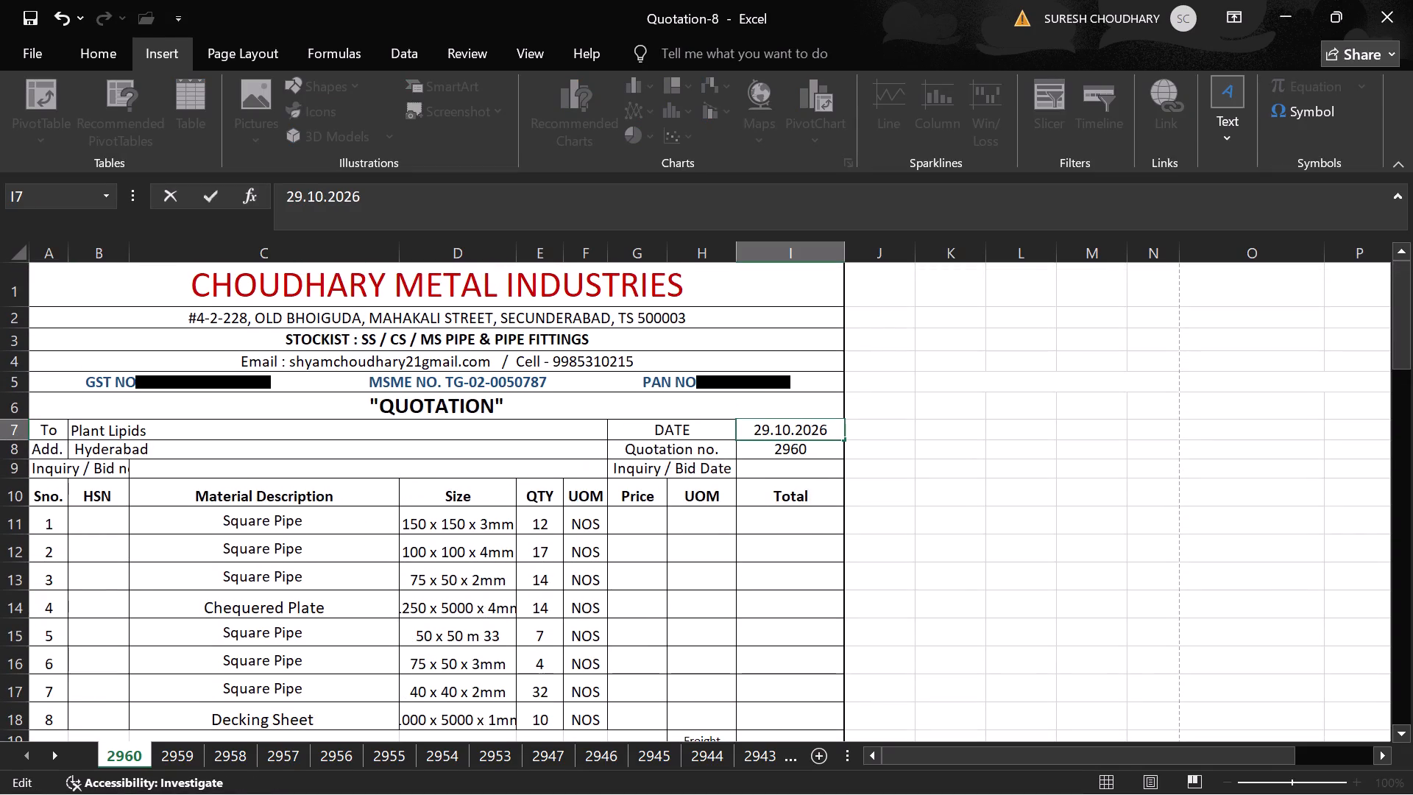
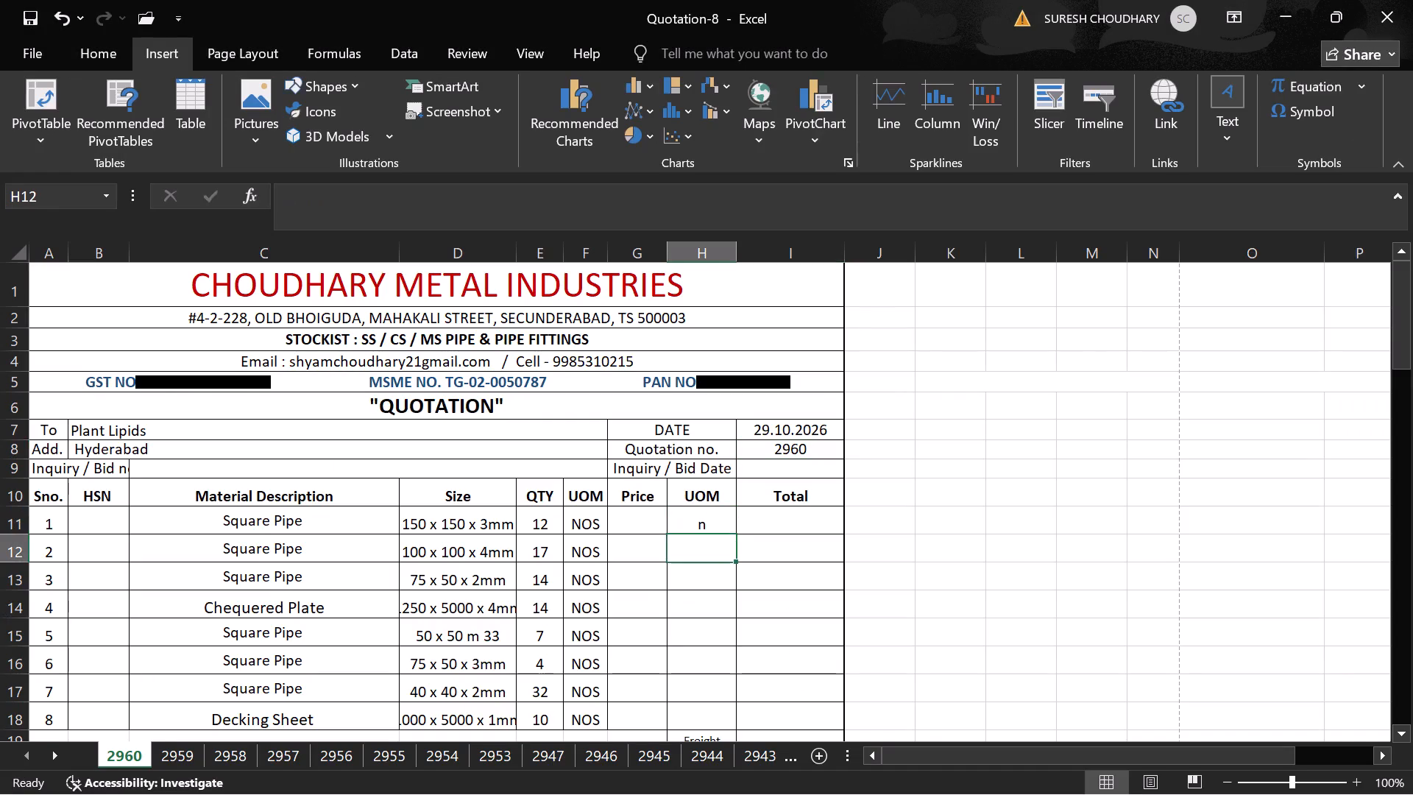
# Replace the stray entry in item 1's price UOM cell (H11) with NOS.
pyautogui.press('Up')
pyautogui.press('BackSpace')
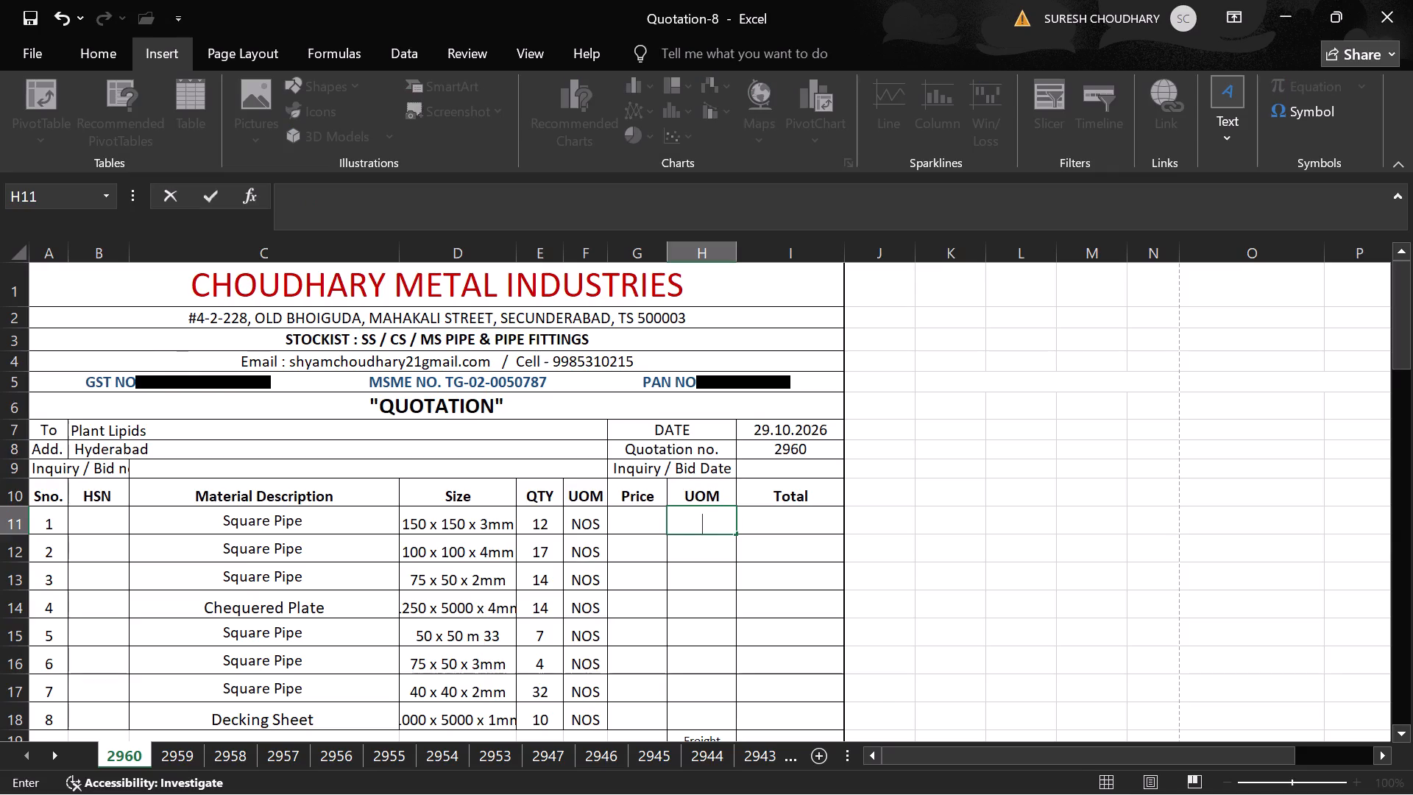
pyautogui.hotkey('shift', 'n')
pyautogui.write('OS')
# Fill the UOM column beside Price with NOS for all eight item rows, from the first Square Pipe through Decking Sheet.
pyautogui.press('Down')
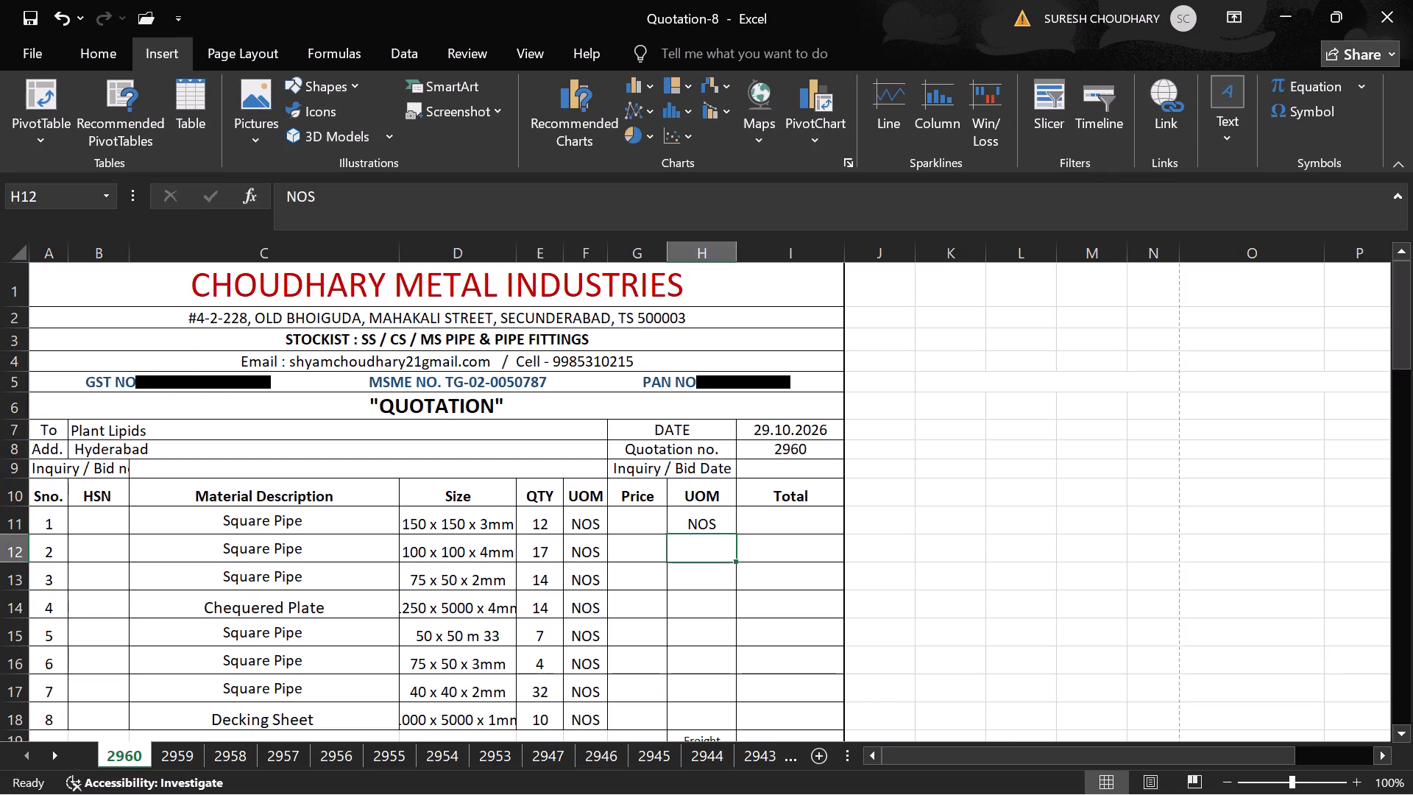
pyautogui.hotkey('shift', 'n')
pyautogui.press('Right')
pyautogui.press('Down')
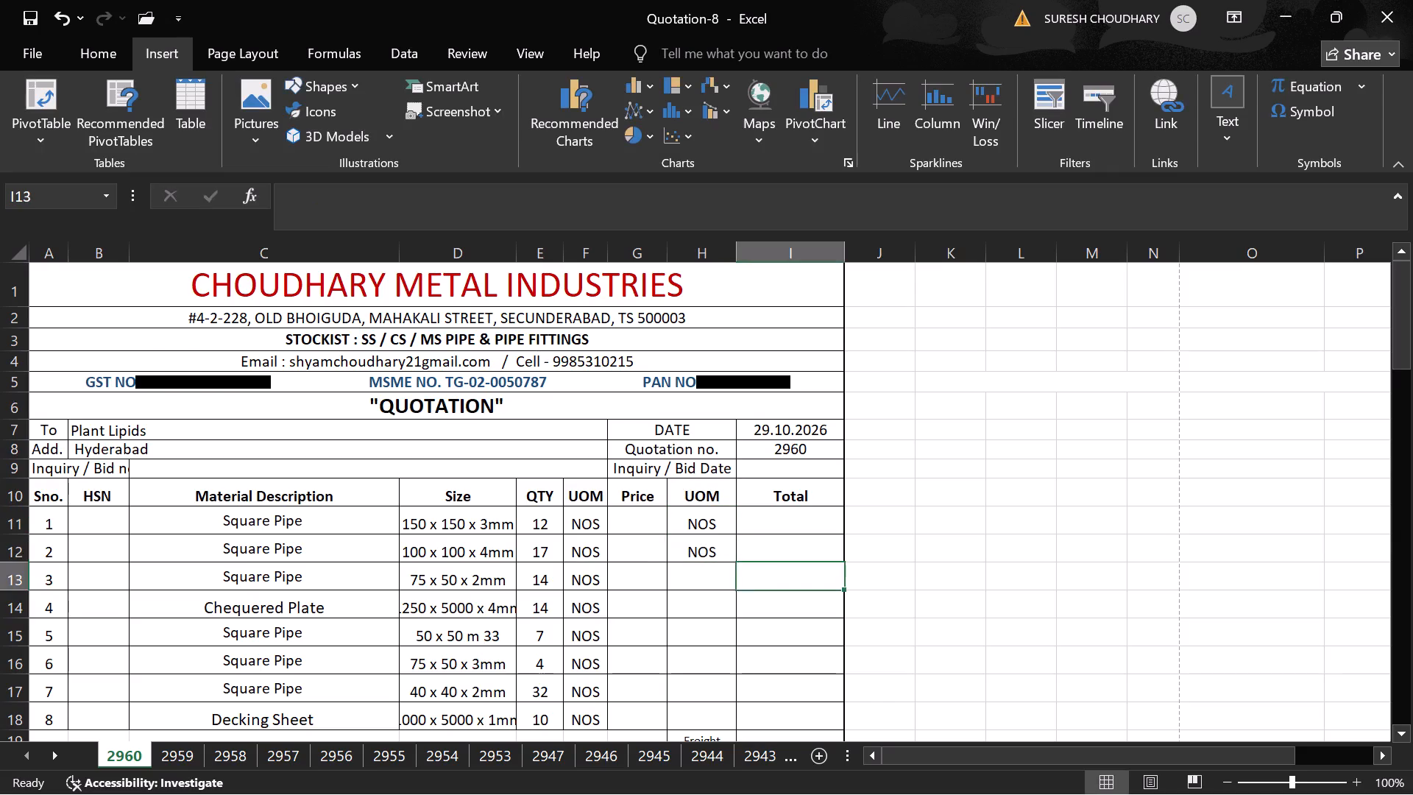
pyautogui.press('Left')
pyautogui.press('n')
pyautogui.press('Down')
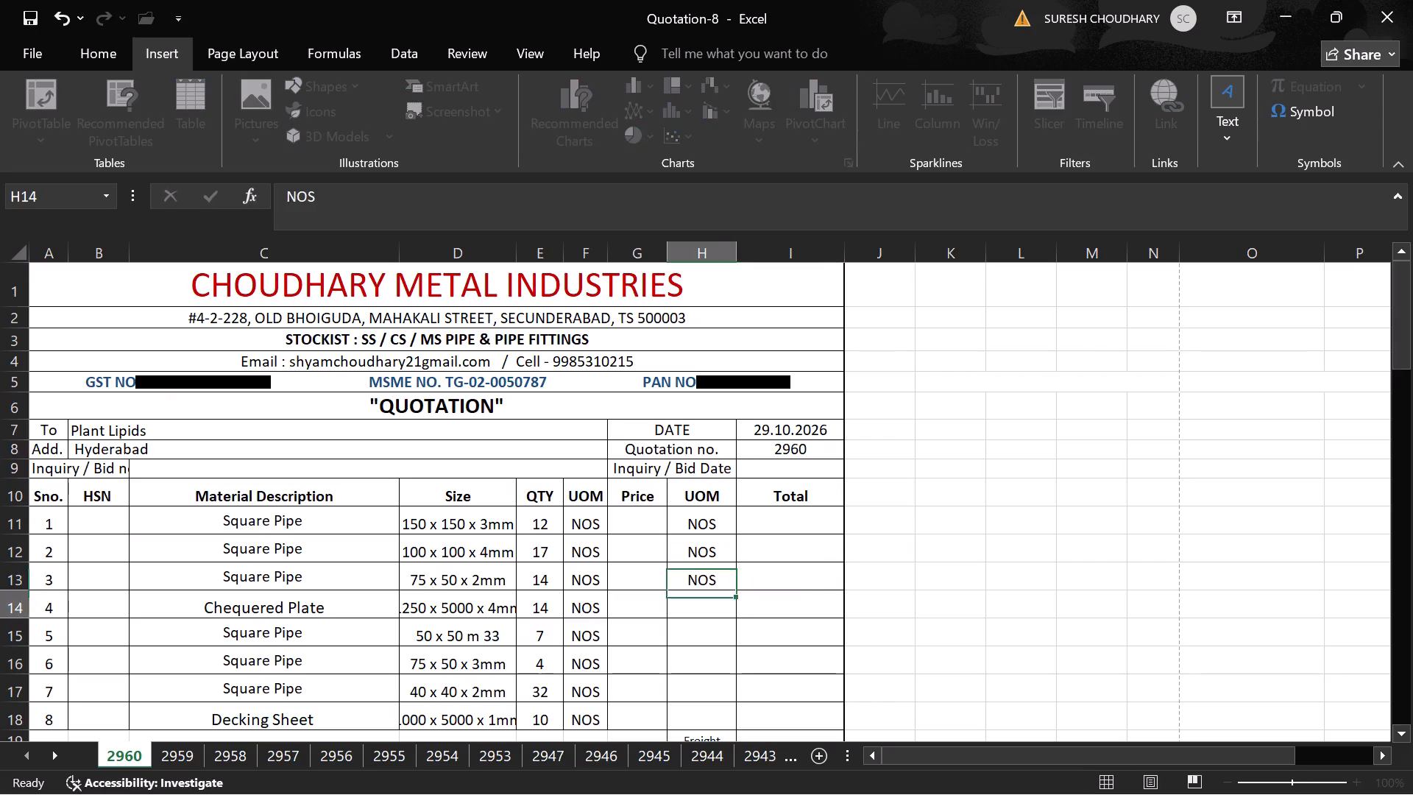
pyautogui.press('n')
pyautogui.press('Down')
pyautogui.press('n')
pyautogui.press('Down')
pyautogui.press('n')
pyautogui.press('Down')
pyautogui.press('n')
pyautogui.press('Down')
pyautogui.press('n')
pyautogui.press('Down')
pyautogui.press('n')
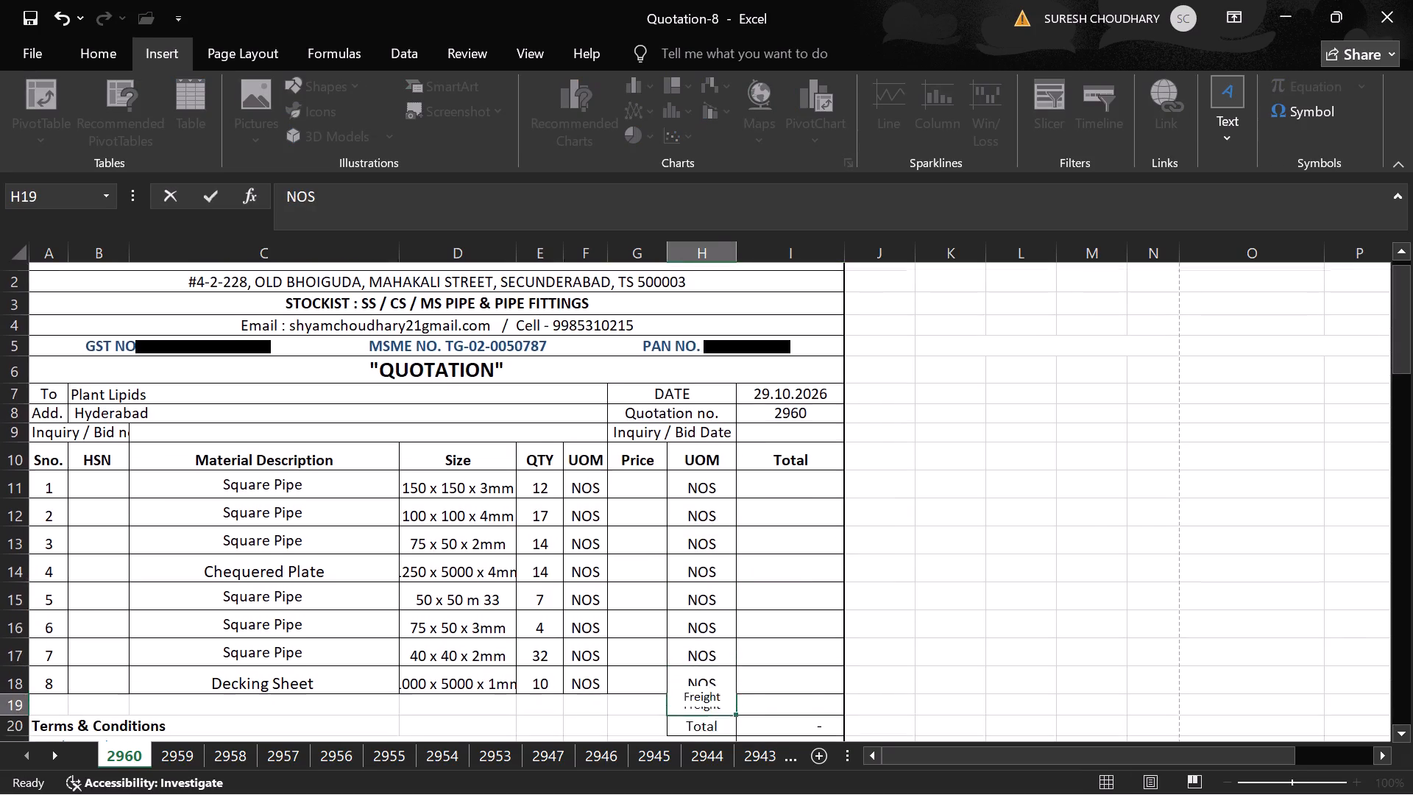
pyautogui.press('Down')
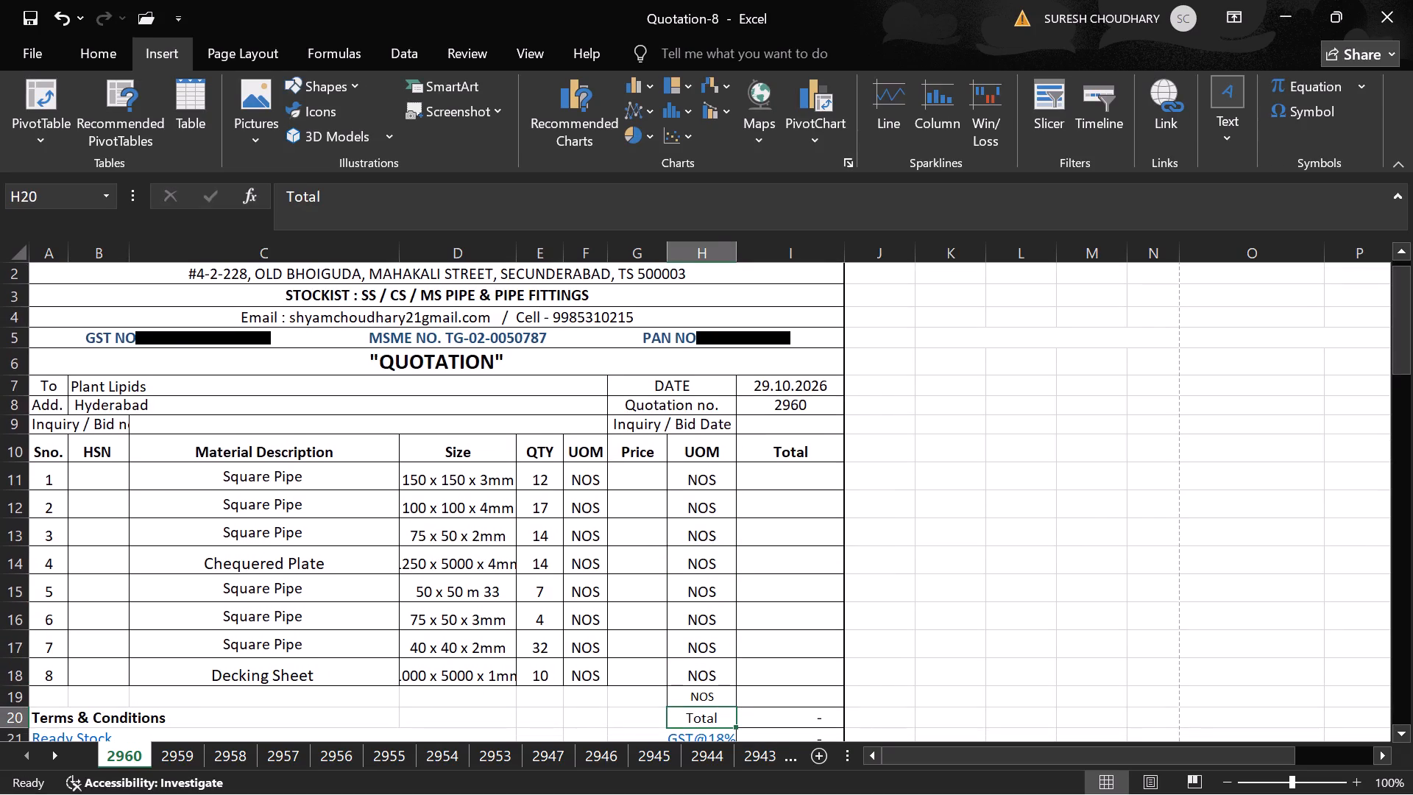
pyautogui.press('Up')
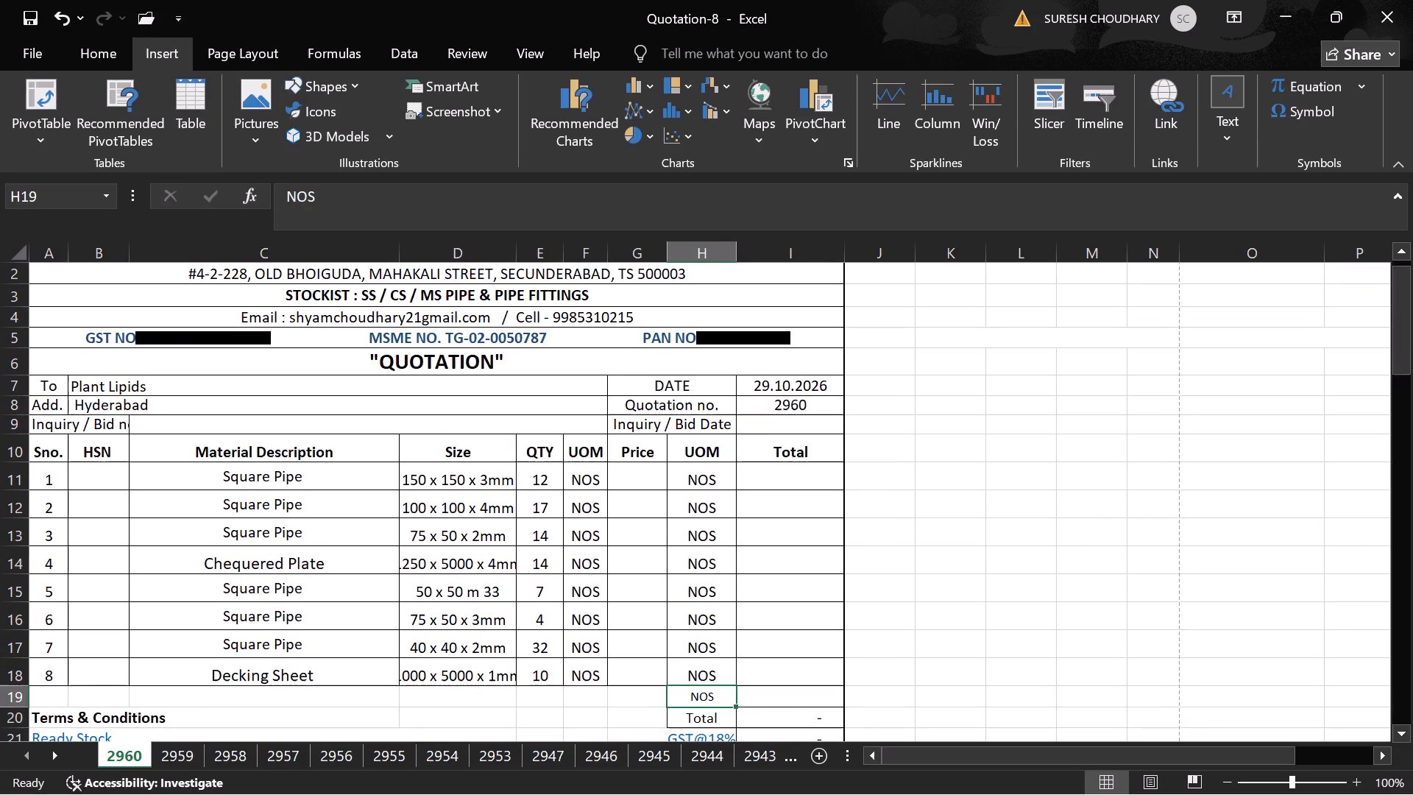
# Undo the last two entries to restore the Freight label in H19, and re-enter NOS beside Price for the Decking Sheet.
pyautogui.doubleClick(61, 21)
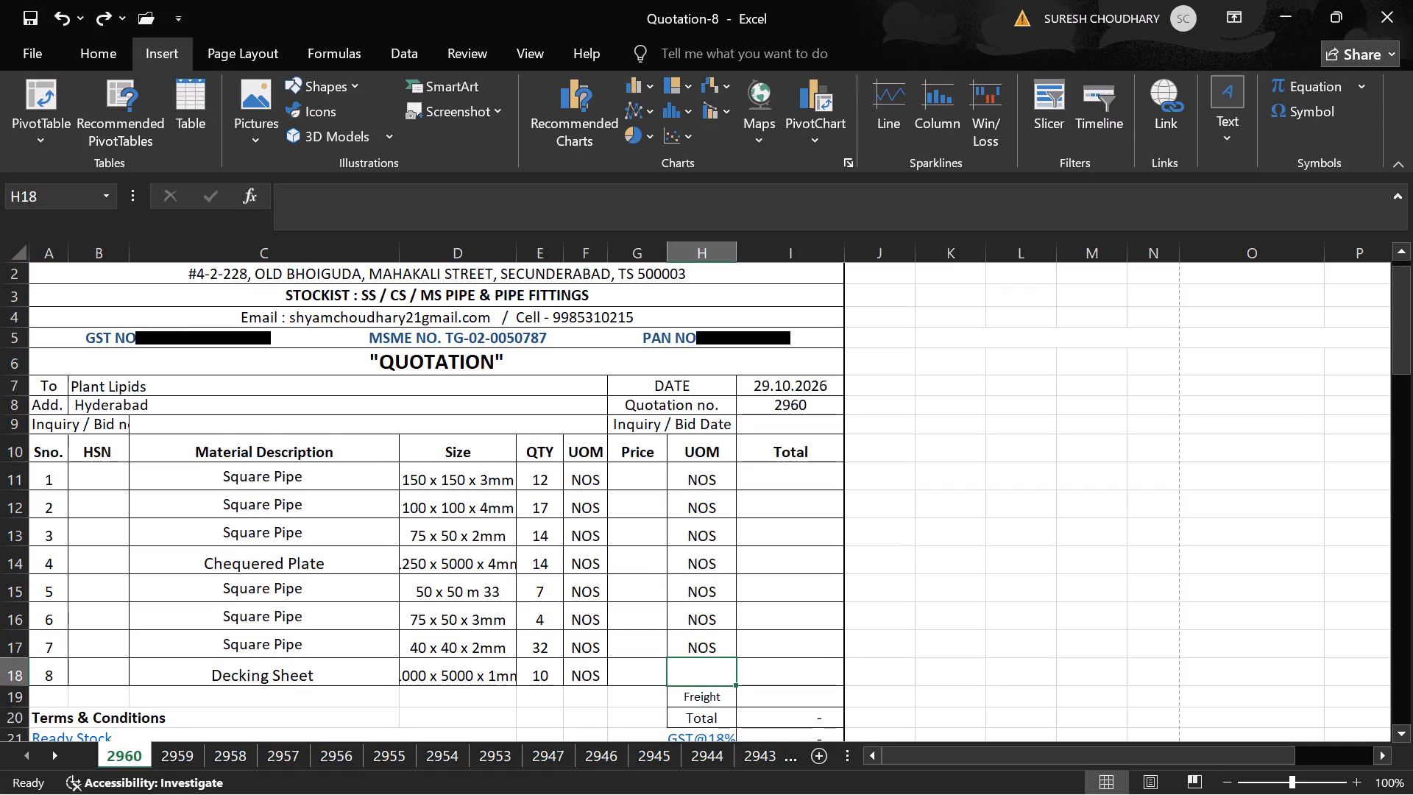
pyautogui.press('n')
pyautogui.press('Down')
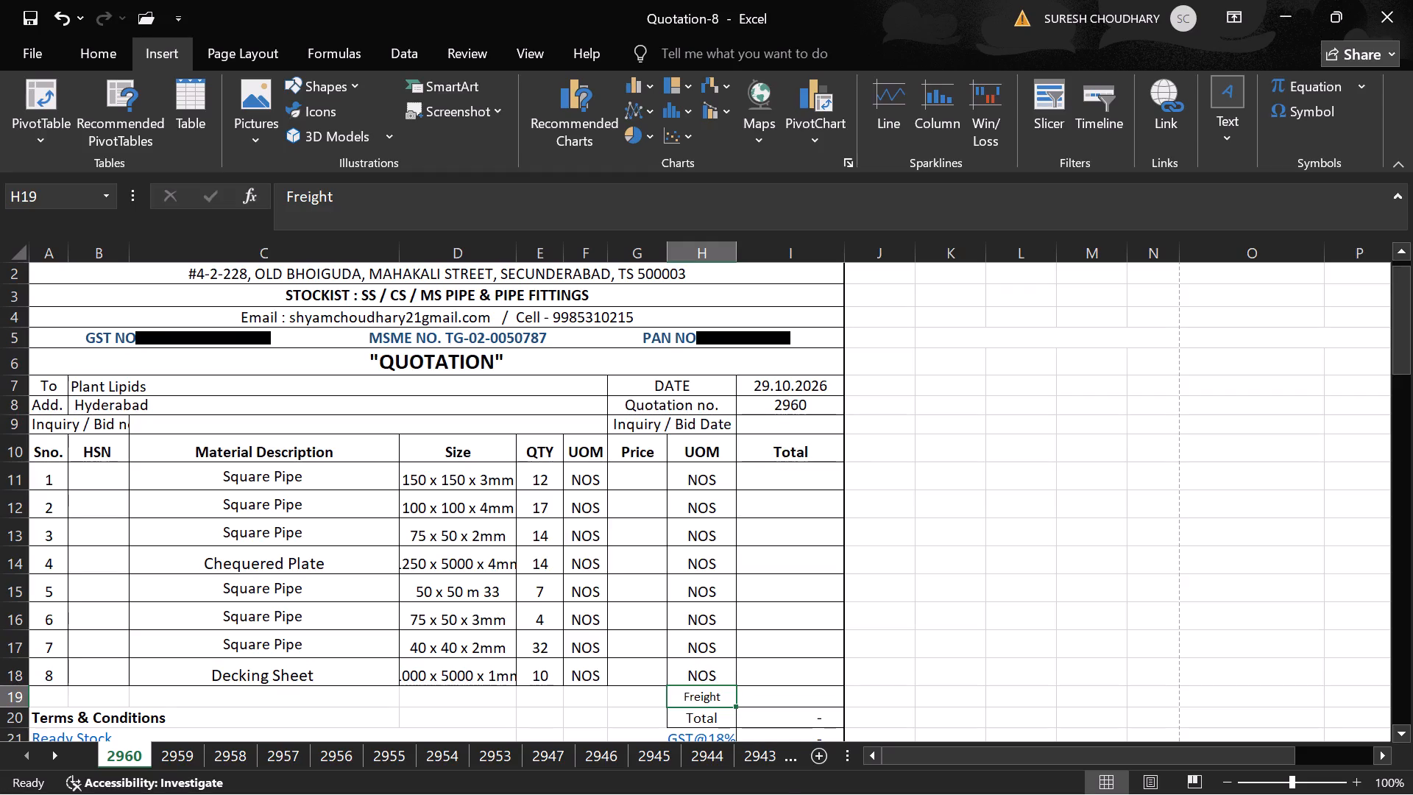
# Save the Quotation-8 workbook.
pyautogui.hotkey('ctrl', 's')
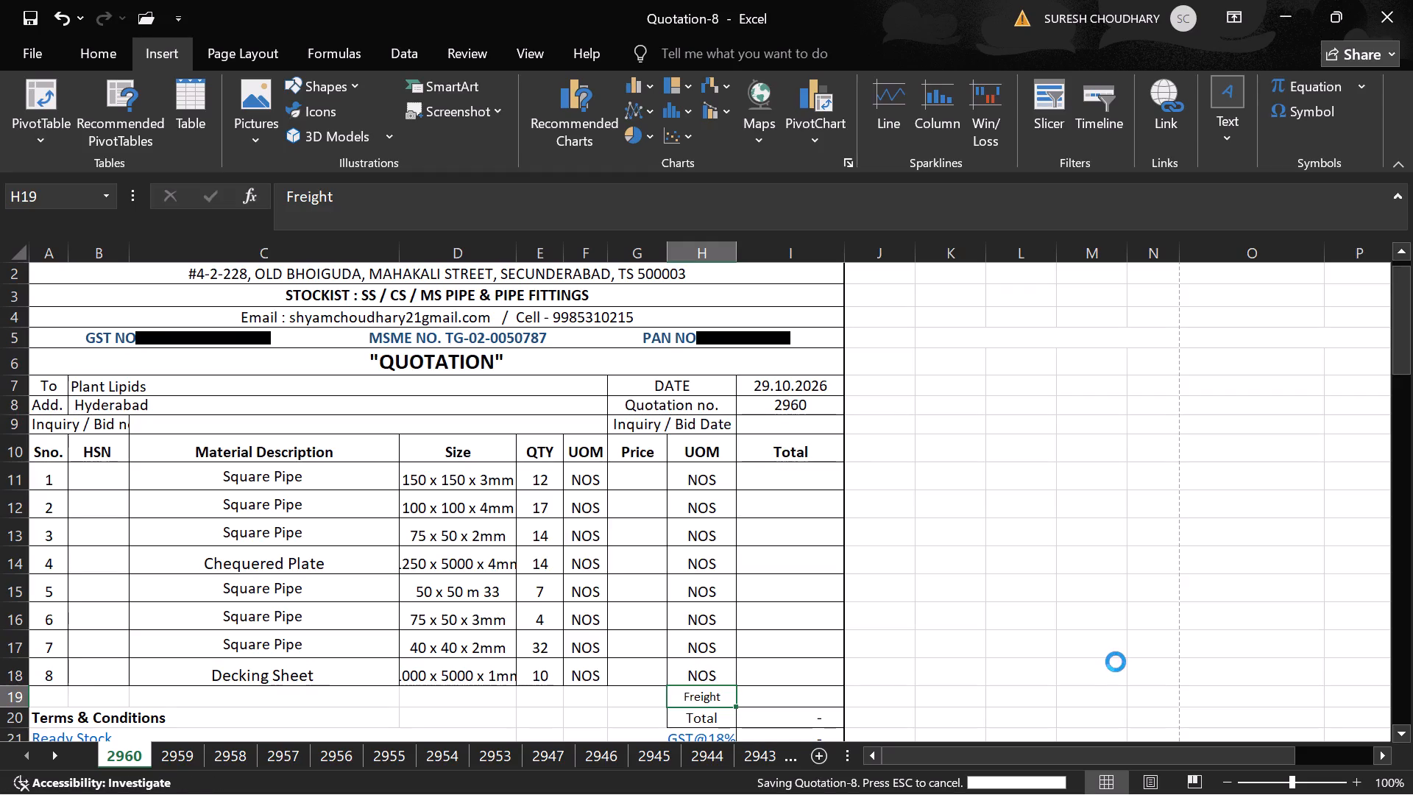
pyautogui.hotkey('ctrl', 's')
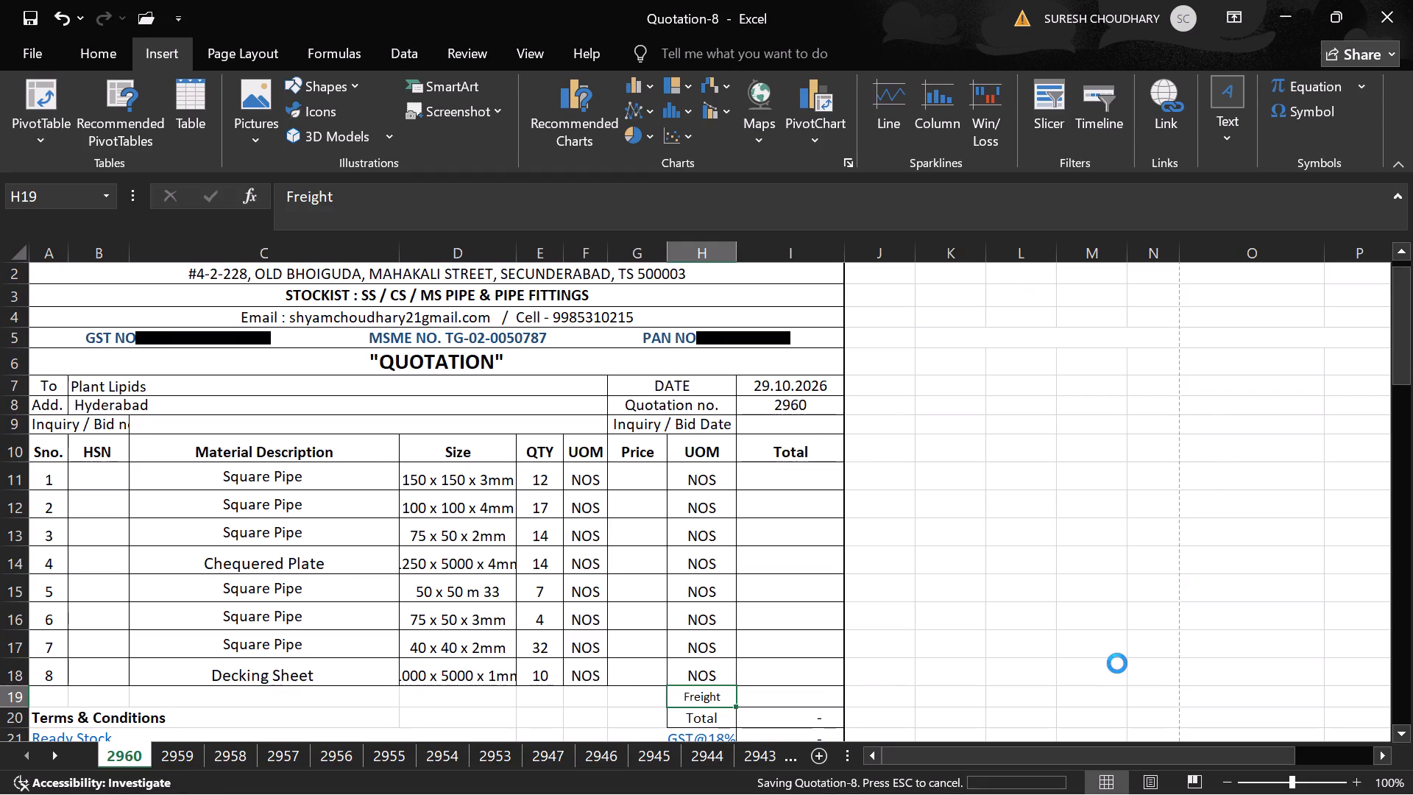
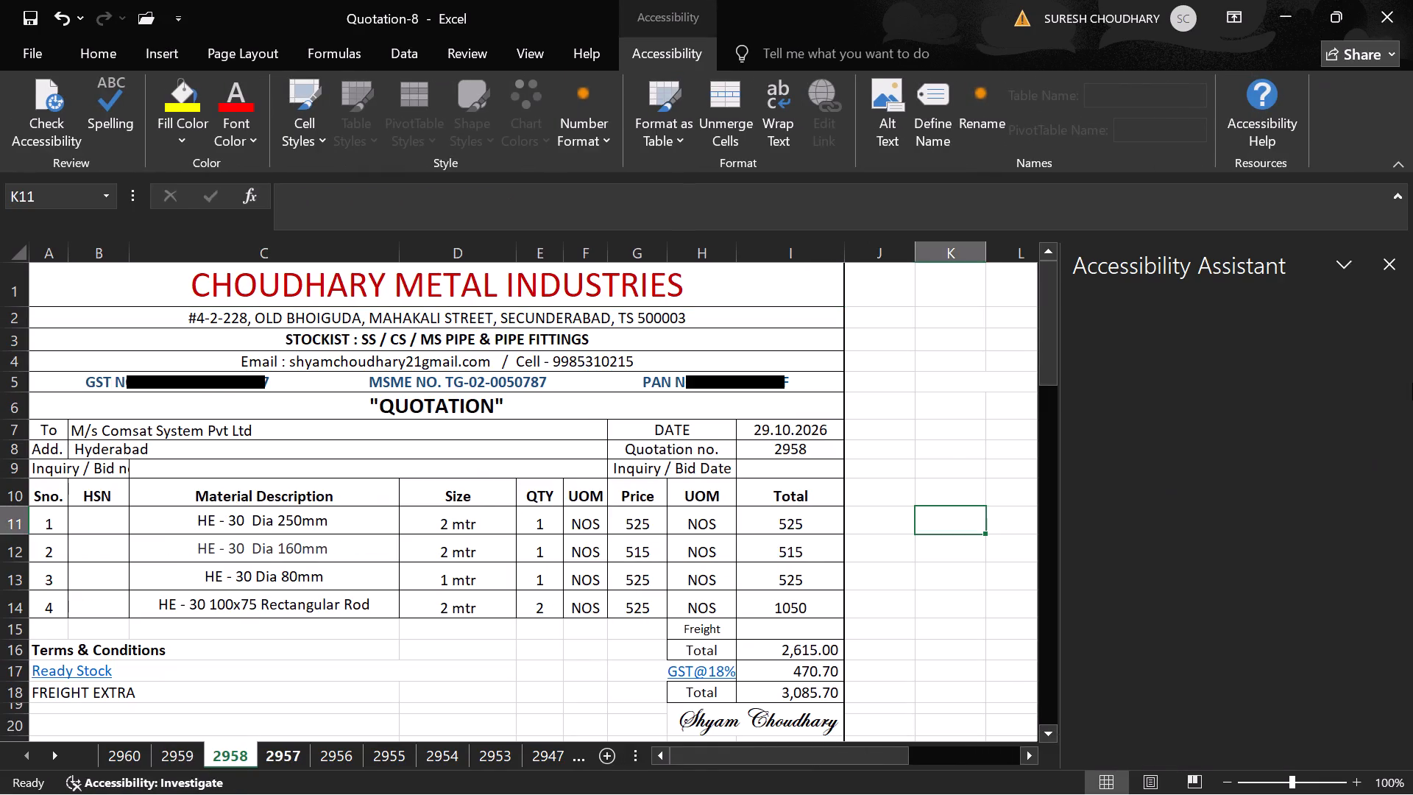
# Dismiss the Accessibility Assistant and duplicate quotation sheet 2958 within the same workbook, placing the copy before sheet 2960.
pyautogui.click(1392, 262)
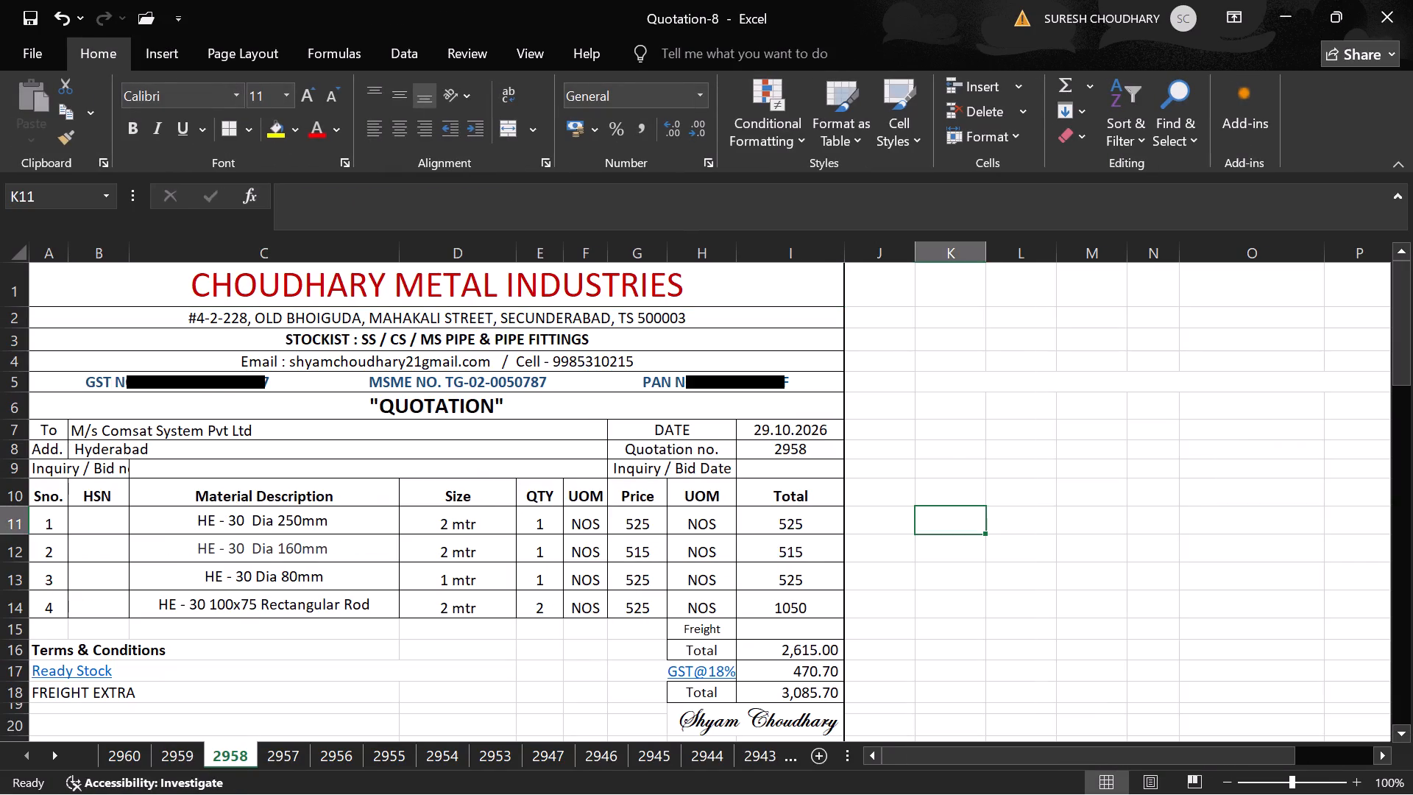
pyautogui.rightClick(235, 751)
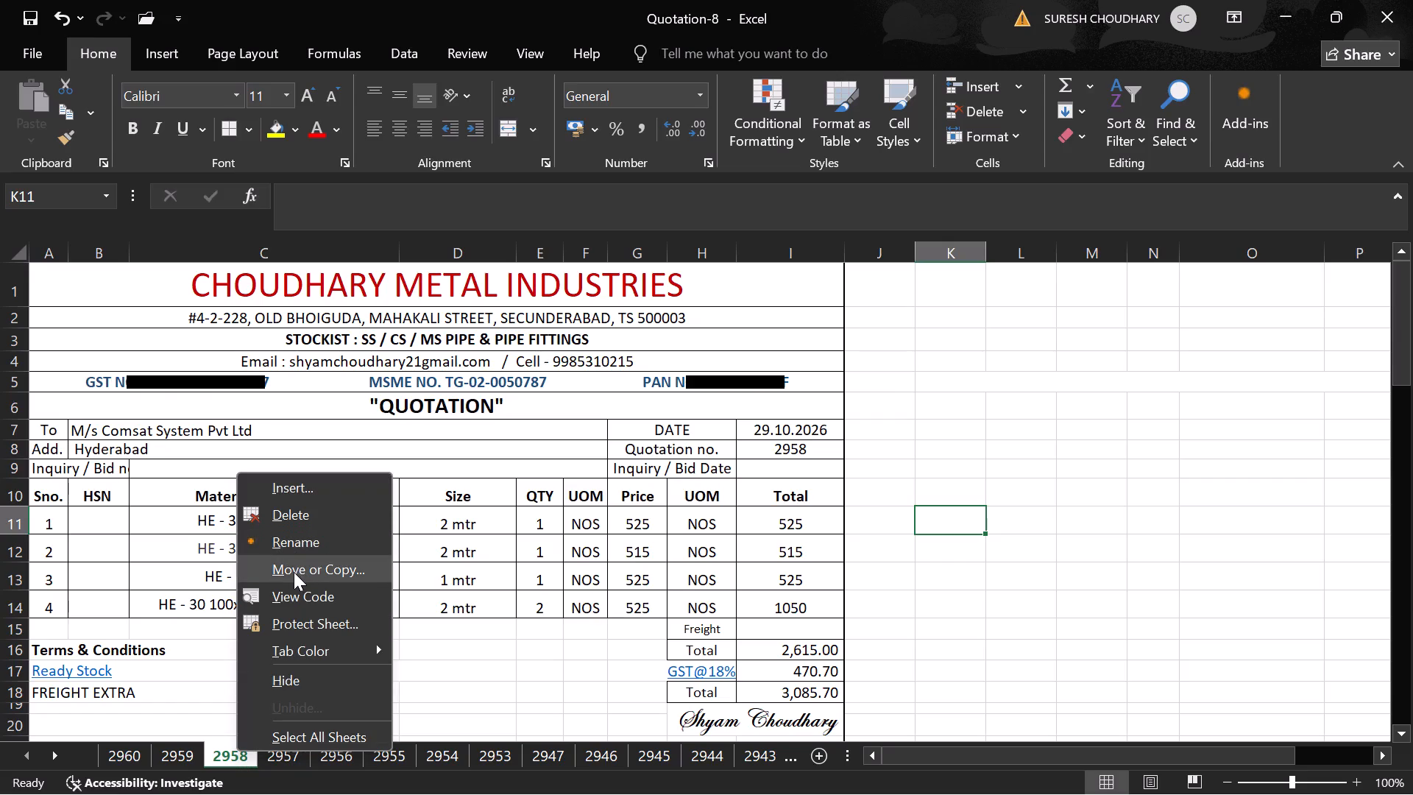
pyautogui.click(291, 569)
pyautogui.click(190, 726)
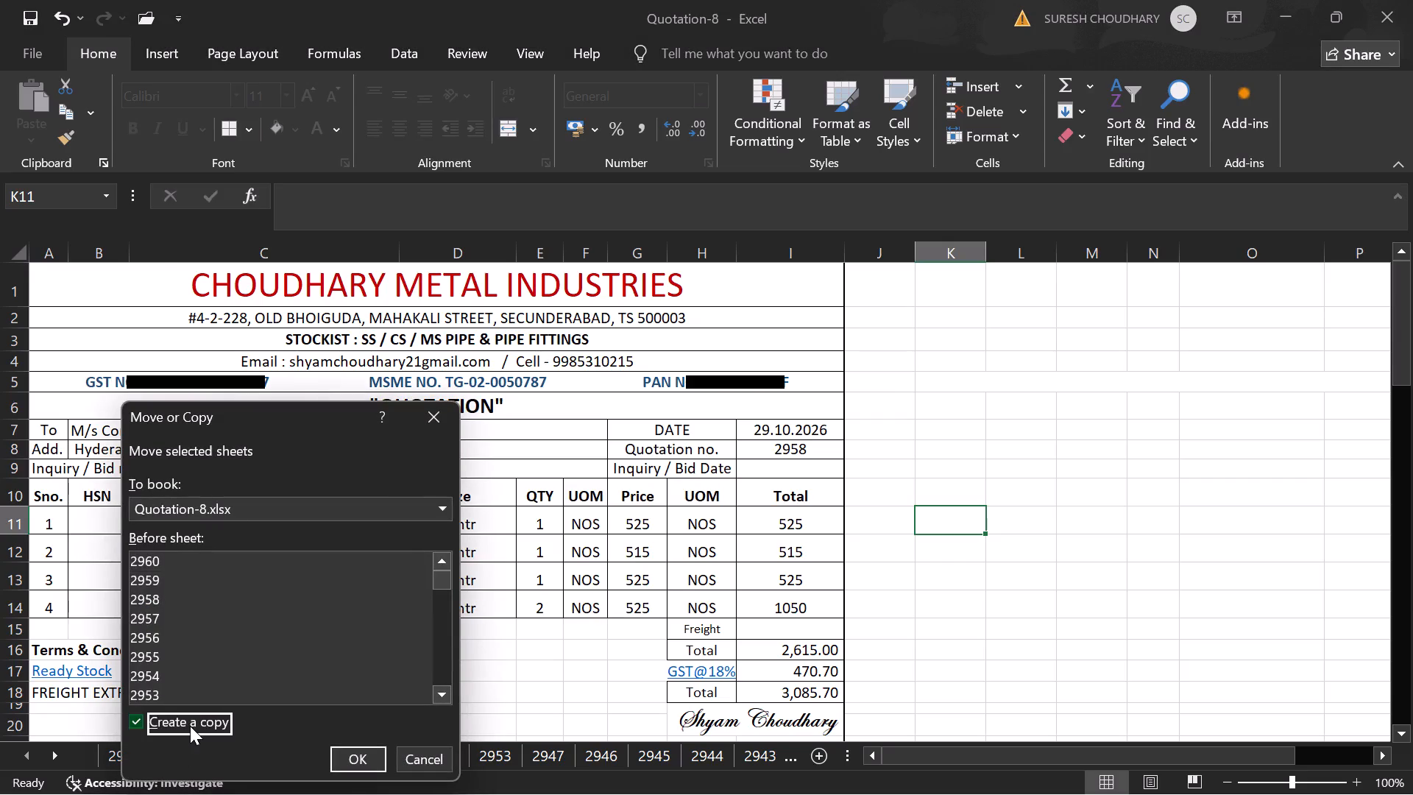
pyautogui.click(344, 757)
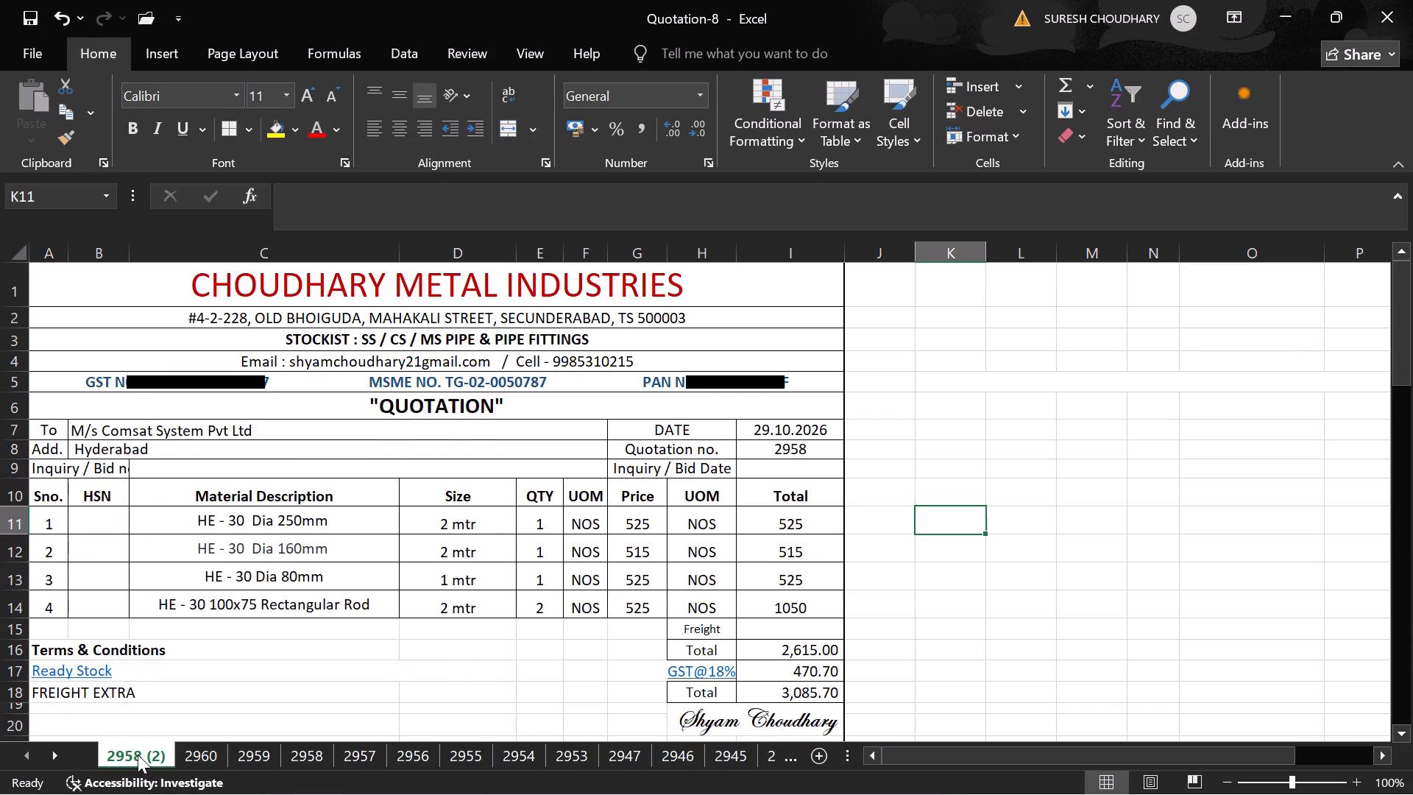
# Rename the copied sheet 2958 (2) as 2961.
pyautogui.doubleClick(138, 755)
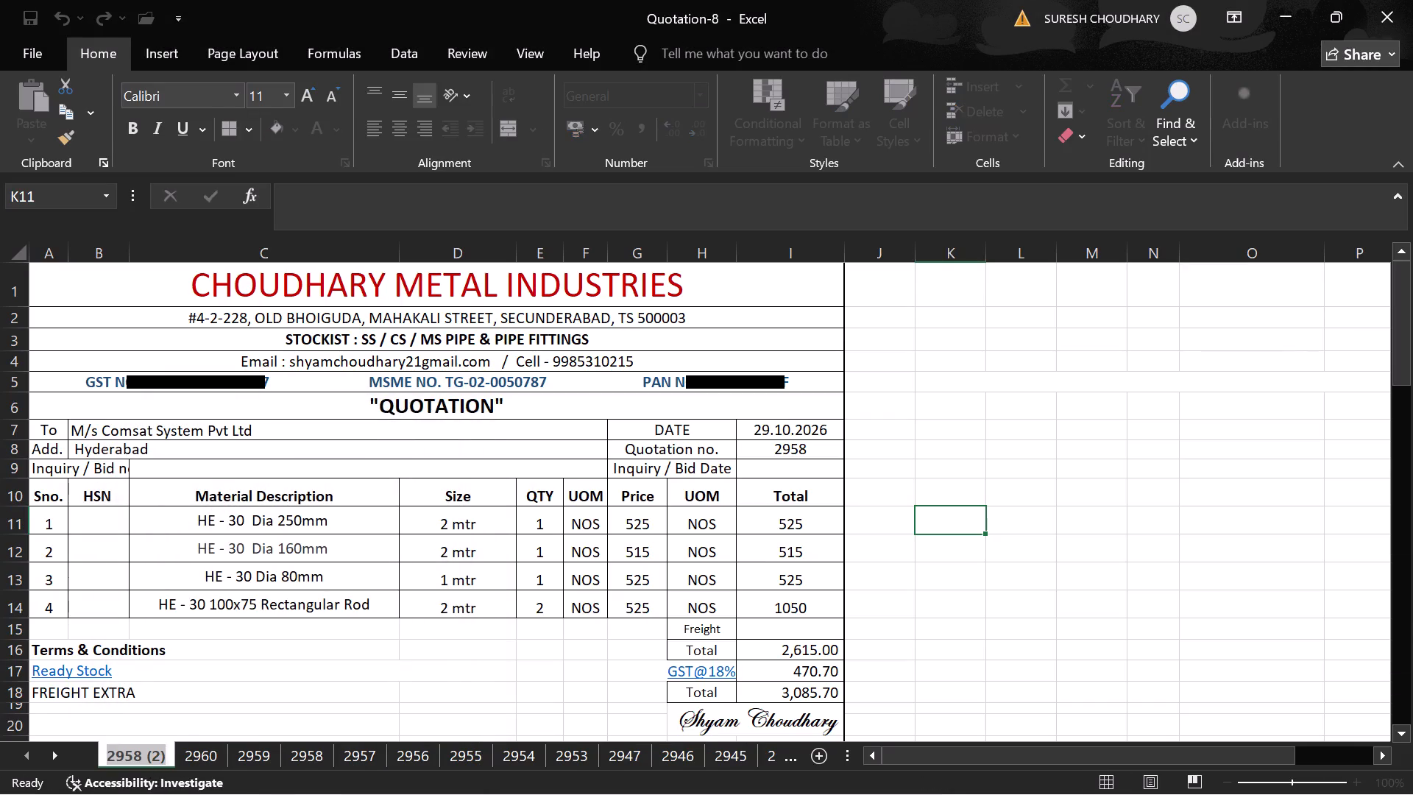
pyautogui.write('2961')
pyautogui.press('Return')
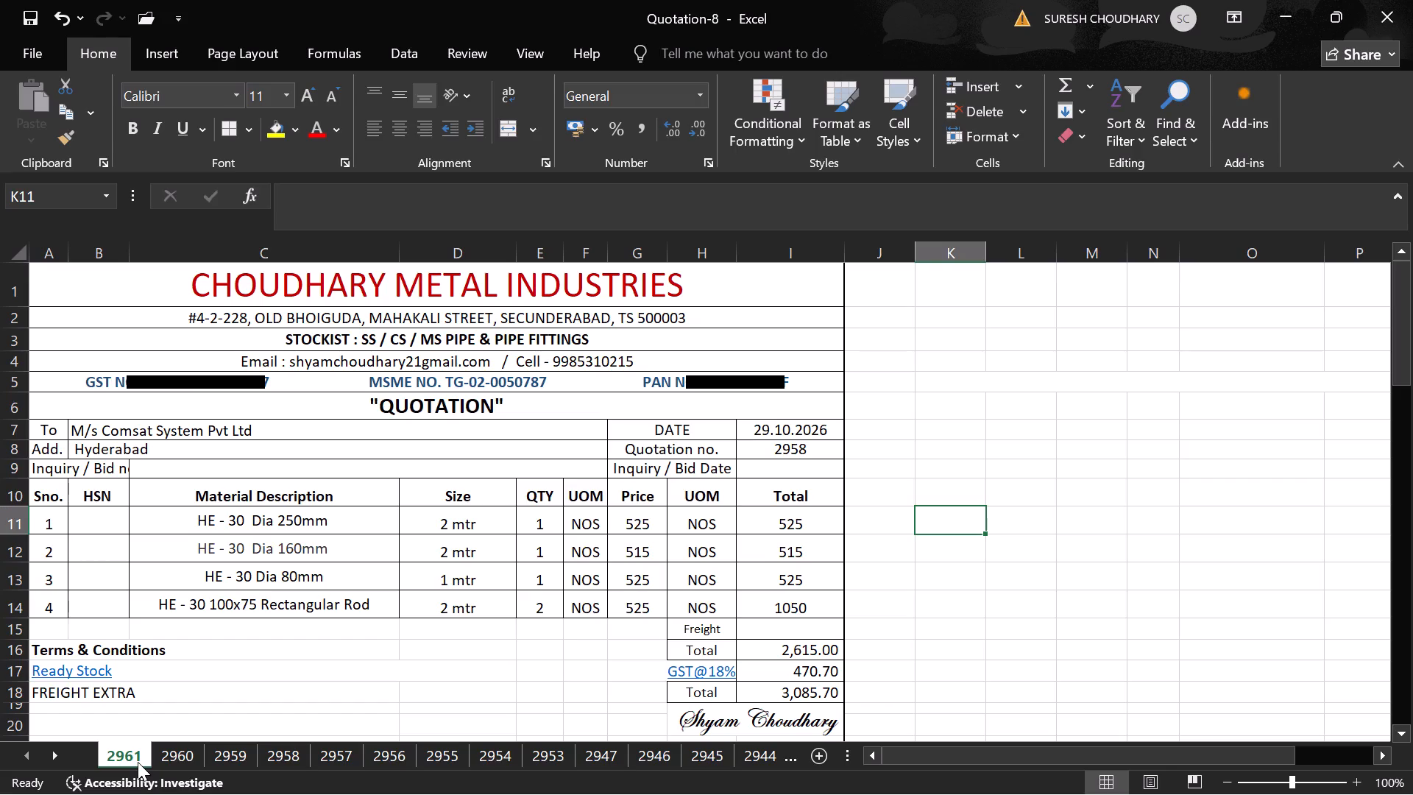